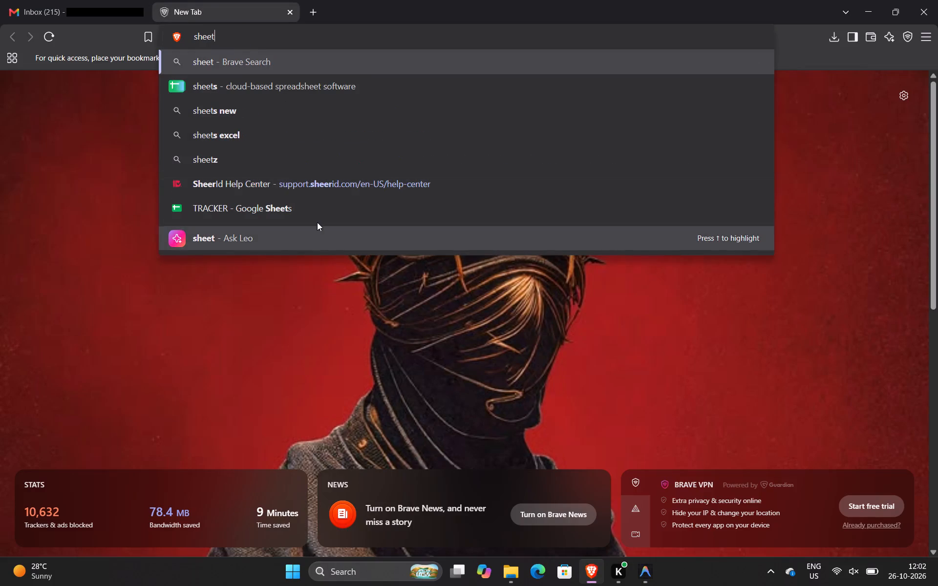
Open the existing TRACKER spreadsheet in Google Sheets from the address suggestions for "sheet".
click(314, 215)
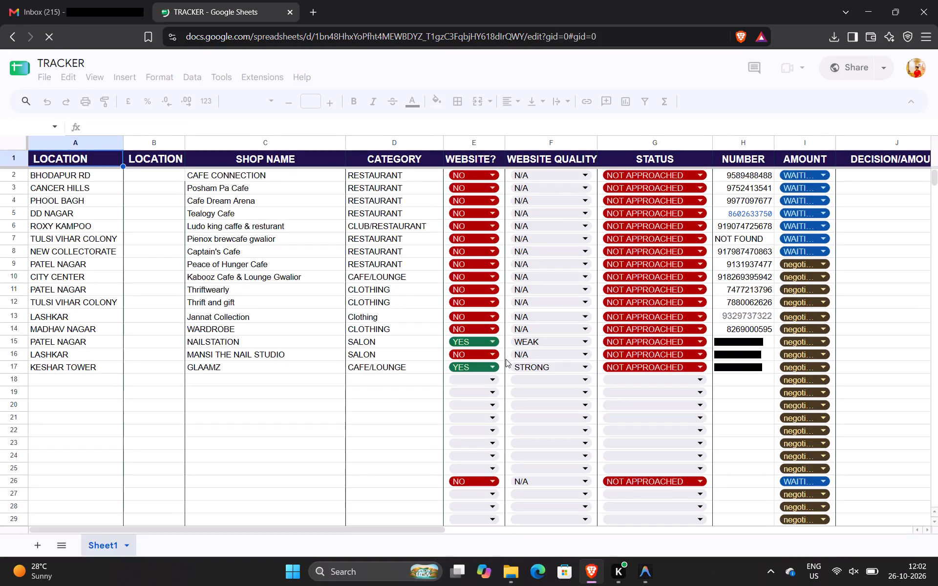
scroll(506, 359, right, 1)
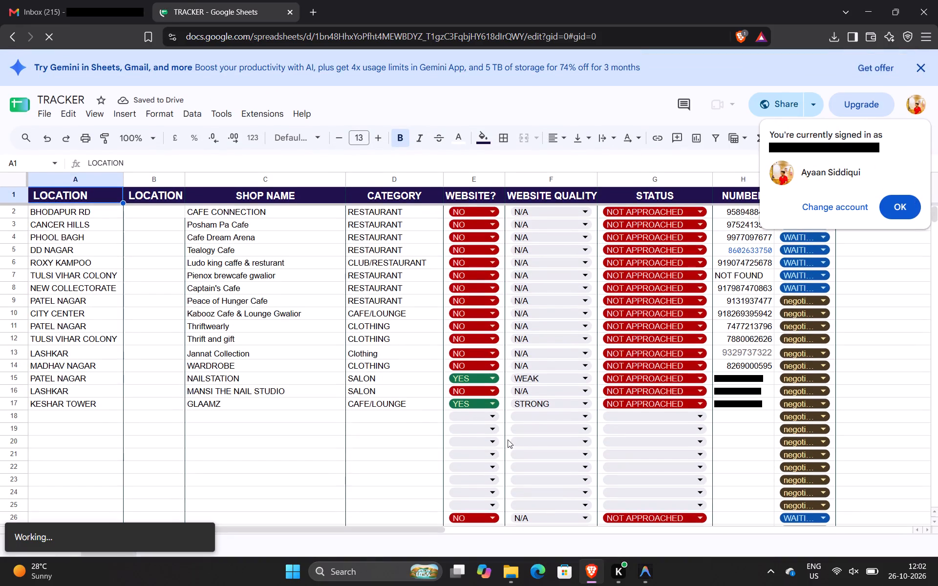
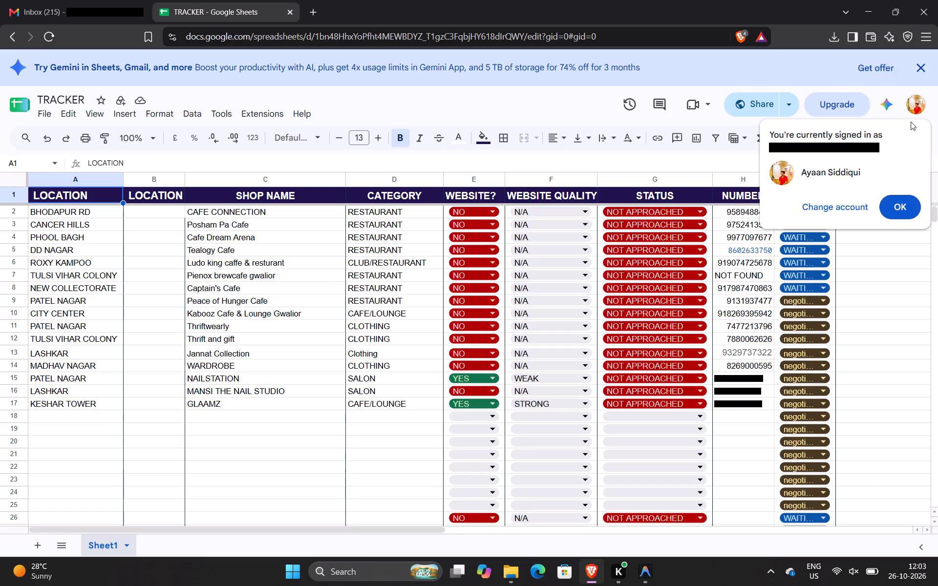
Dismiss the signed-in account notice over the TRACKER sheet.
click(902, 205)
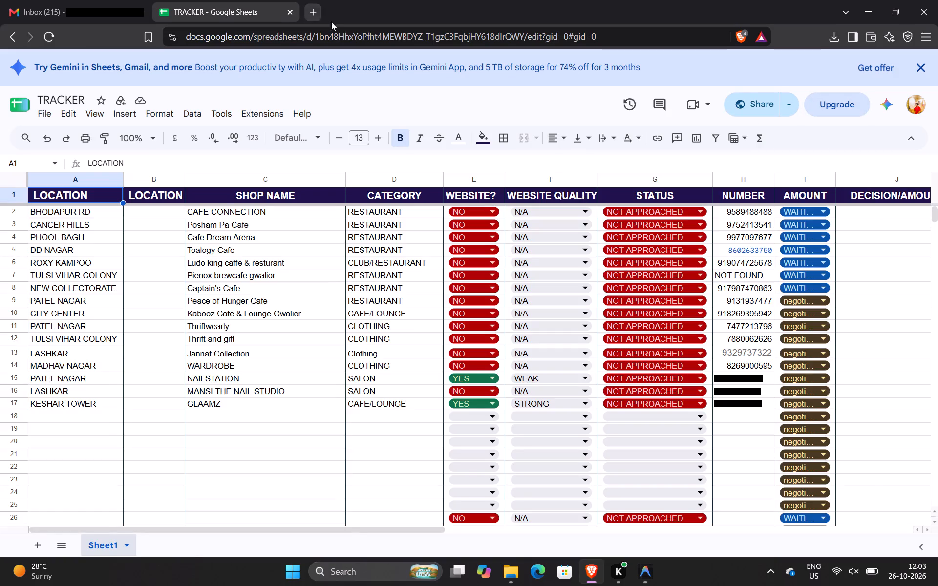
Search the web in a new tab for "cafes near dd nagar" and allow the search site to know the location.
click(314, 3)
text(cafes near)
key(space)
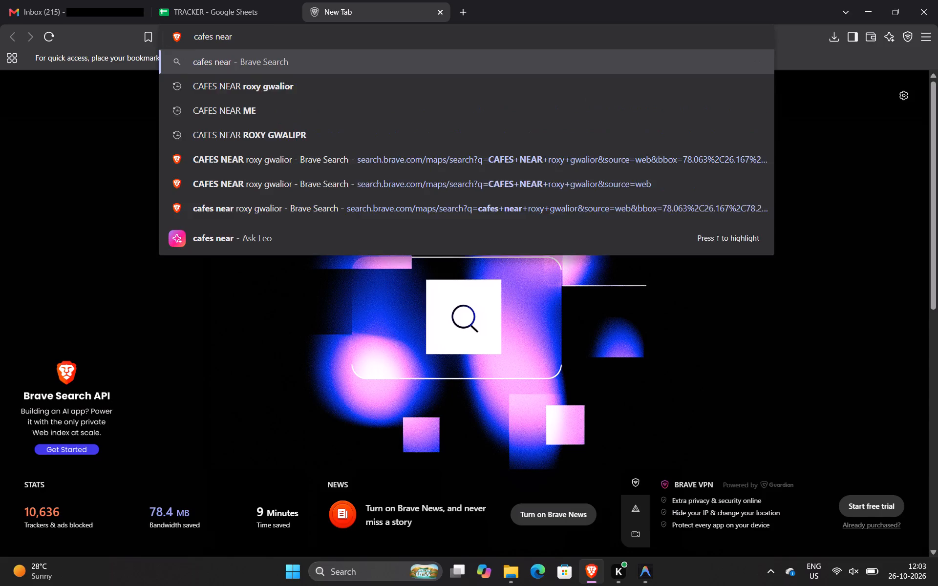
text(boo)
key(BackSpace)
key(BackSpace)
key(BackSpace)
text(dd nagar)
key(space)
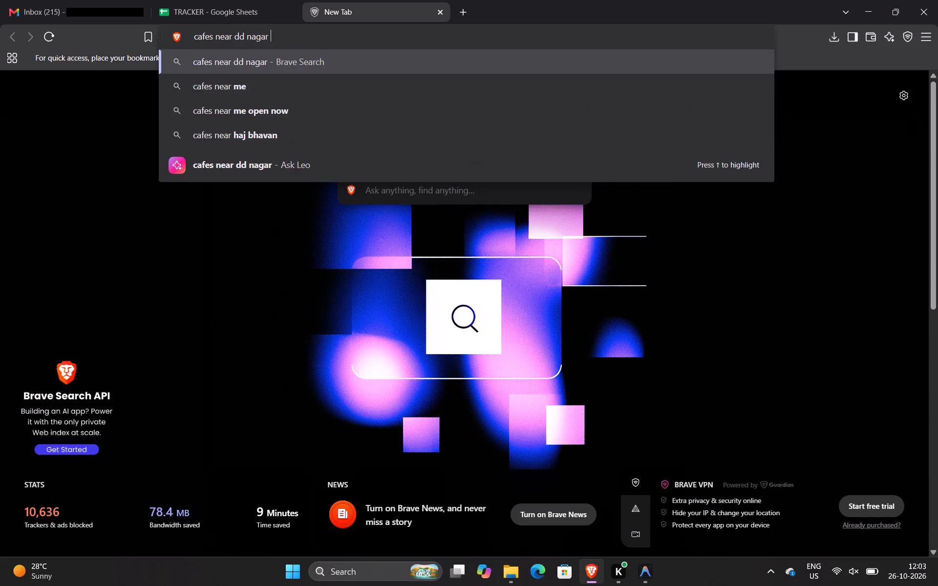
key(Return)
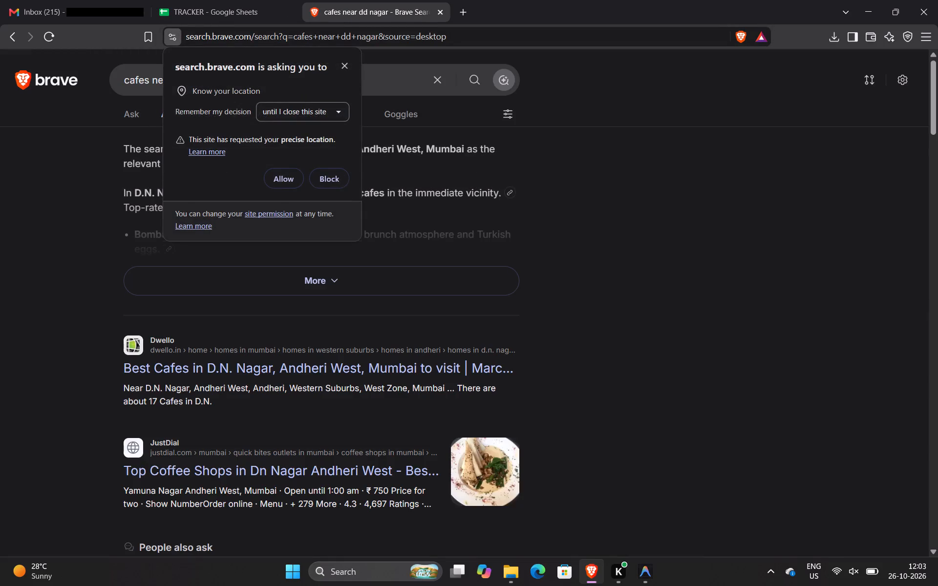
click(283, 181)
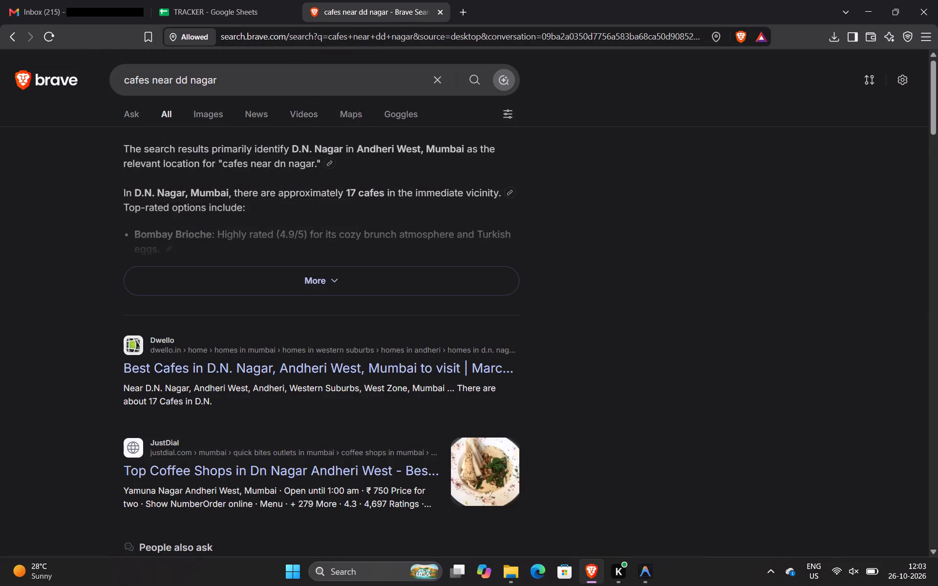
click(296, 88)
key(Return)
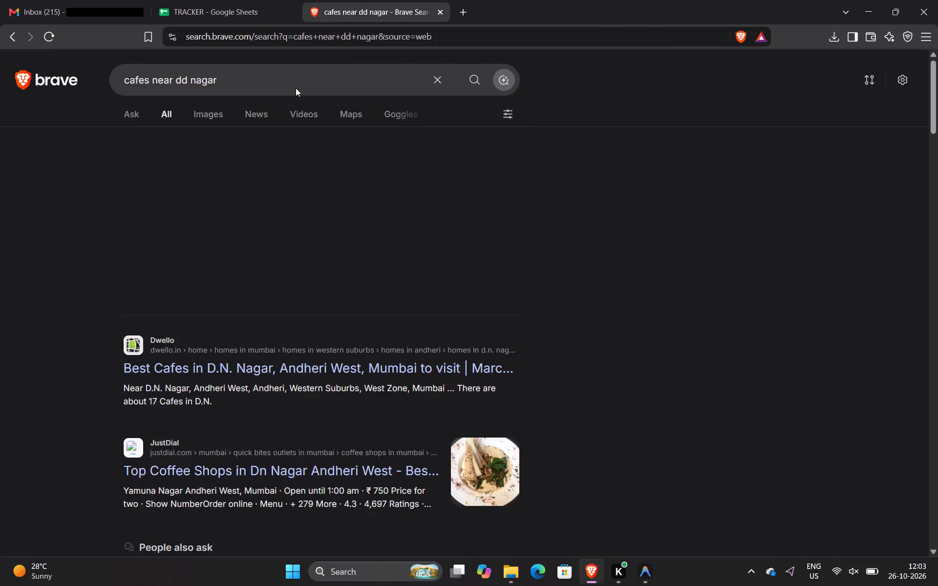
Refine the search to "cafes near dd nagar gwalior" and show the results on the map.
click(321, 82)
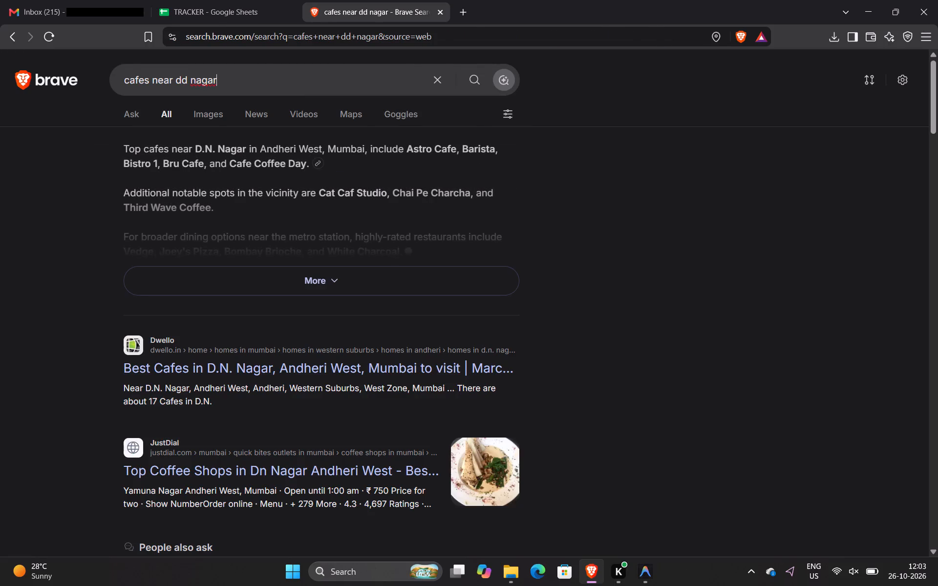
key(space)
text(gwalior)
key(Return)
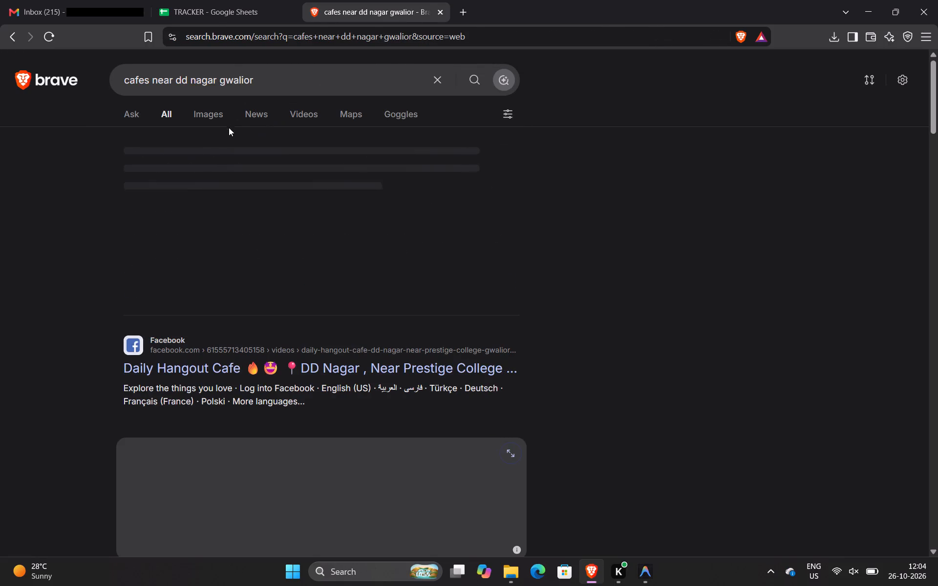
click(341, 116)
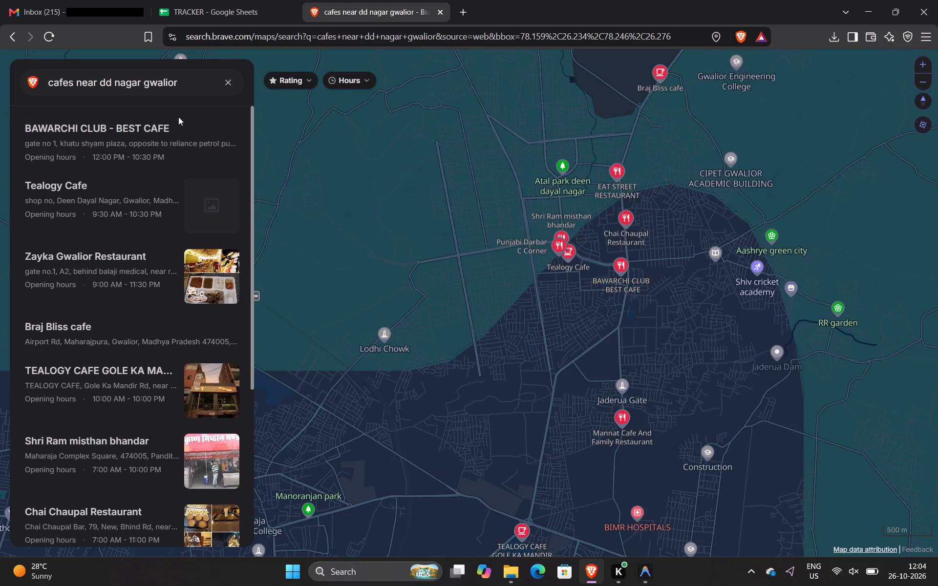
Open the BAWARCHI CLUB - BEST CAFE listing and examine its address, website and phone details.
click(150, 122)
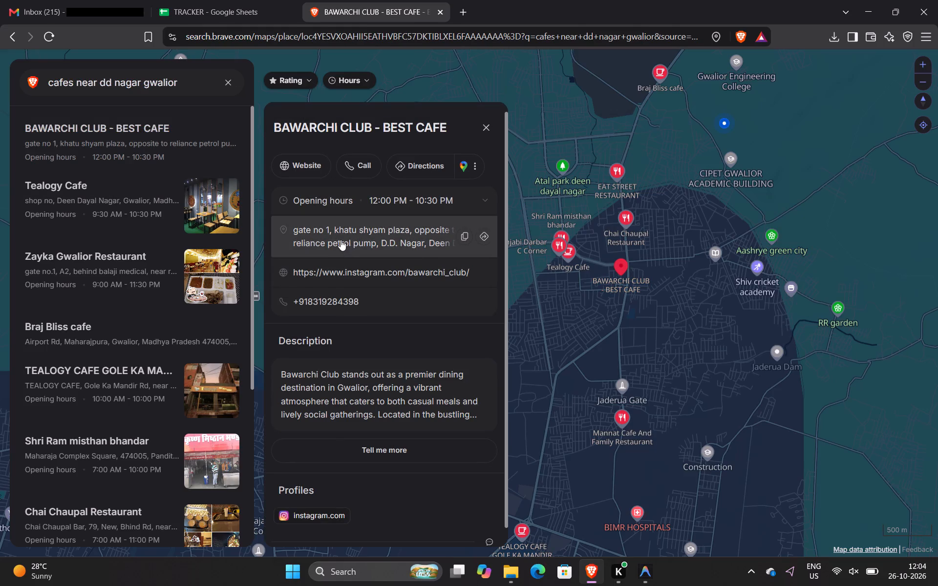
click(300, 236)
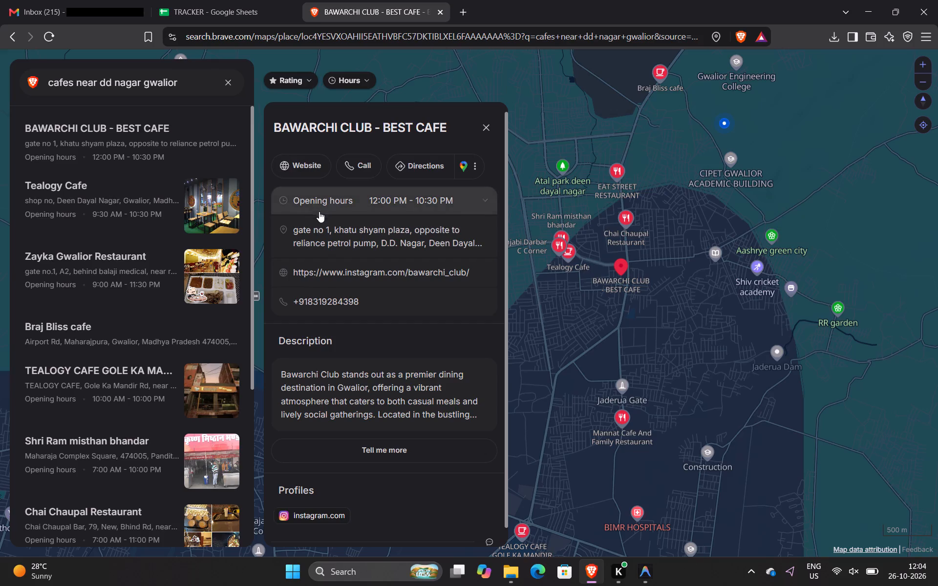
click(309, 223)
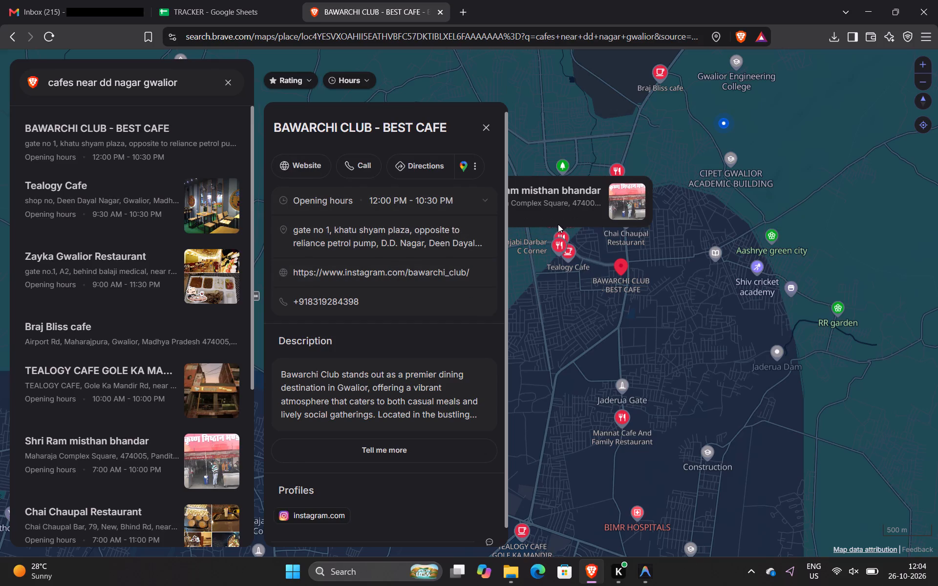
Examine the Tealogy Cafe listing in Deen Dayal Nagar and check the TRACKER sheet for that cafe.
click(152, 188)
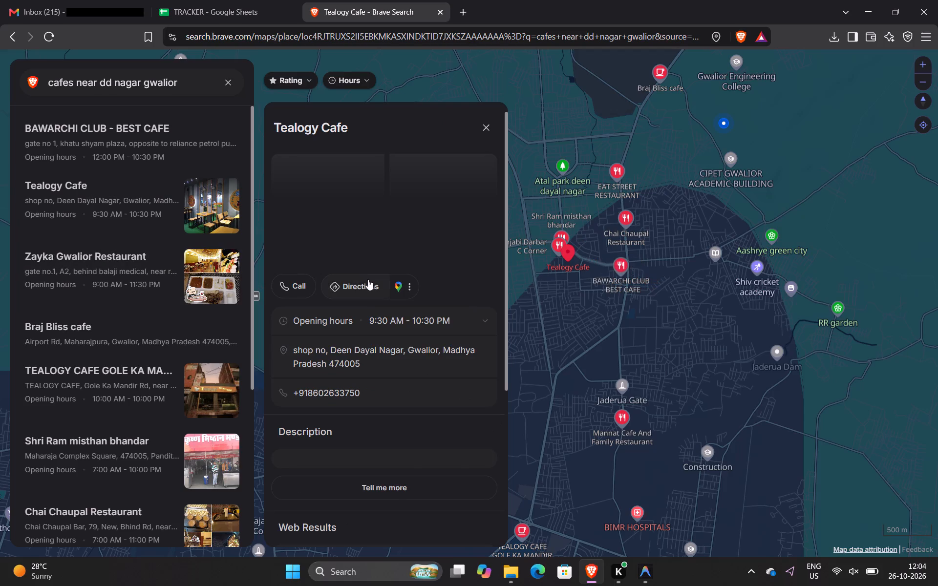
scroll(436, 371, down, 8)
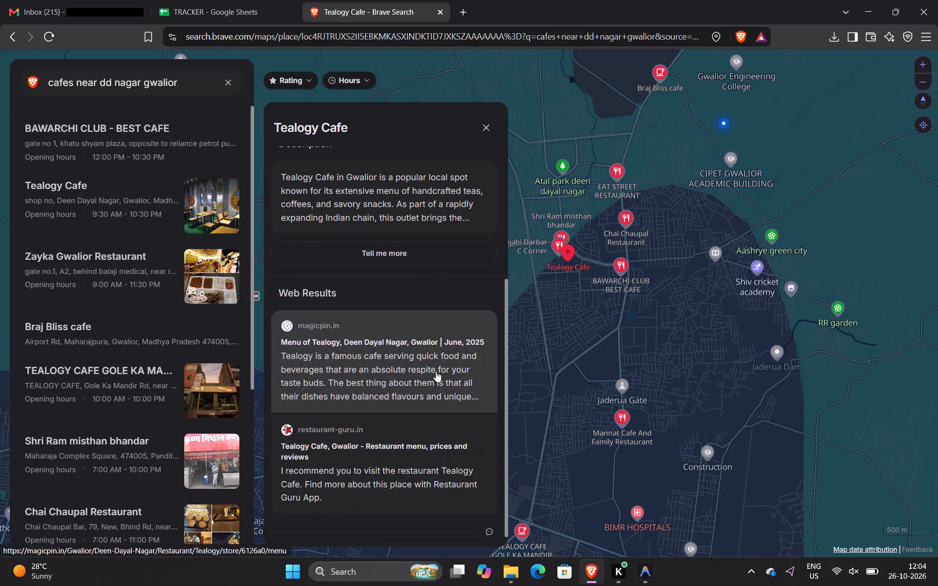
scroll(436, 371, up, 6)
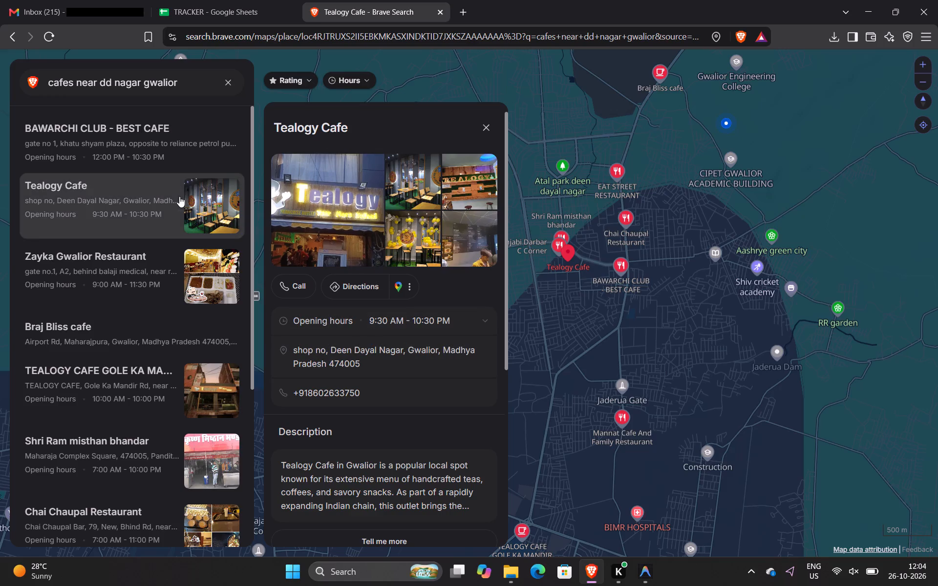
click(201, 0)
scroll(95, 306, right, 1)
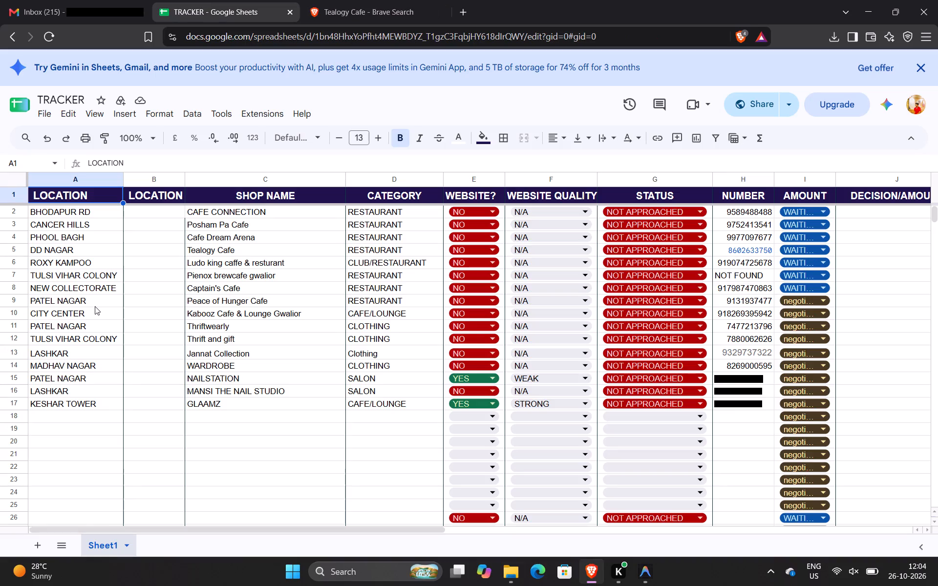
scroll(95, 306, right, 1)
Return to the map results and examine the Zayka Gwalior Restaurant listing.
click(381, 0)
click(108, 261)
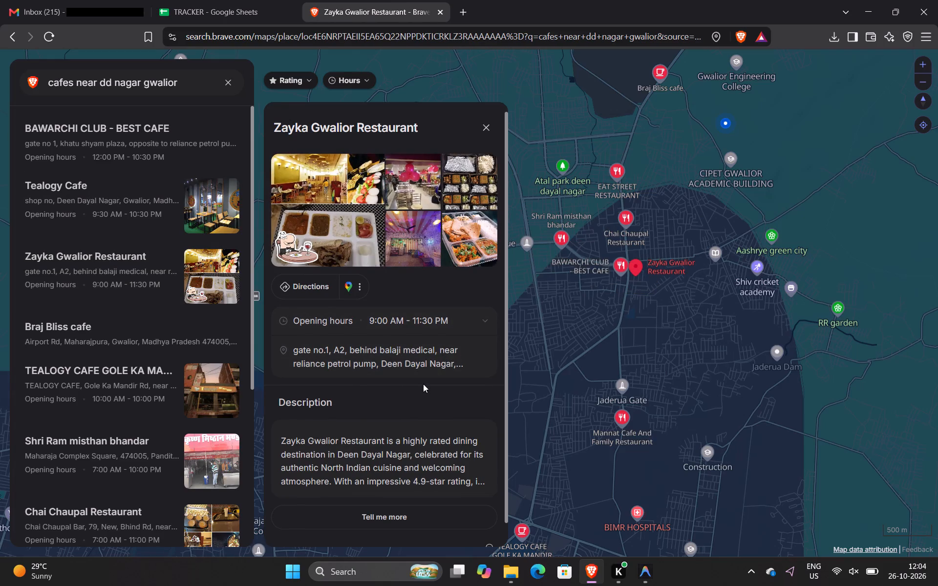
scroll(403, 423, up, 1)
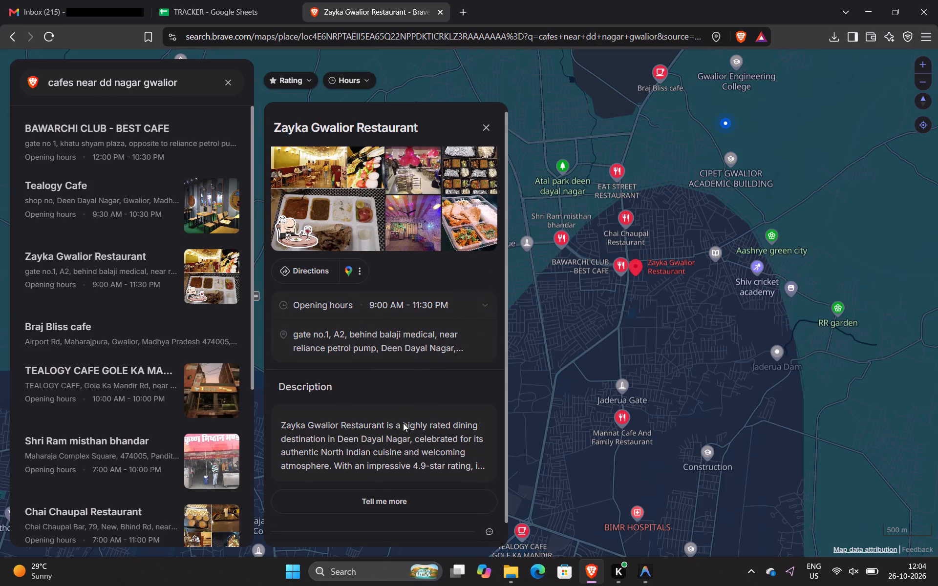
scroll(403, 423, up, 1)
Search the web in a new tab for "zayka restaurant dd nagar gwalior".
click(465, 7)
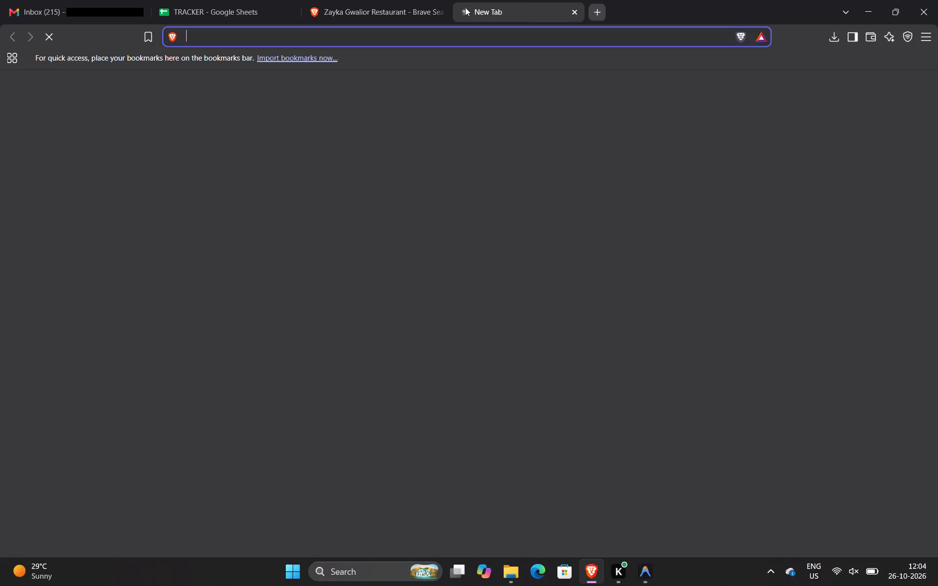
text(xayka gwal)
key(BackSpace)
key(BackSpace)
key(BackSpace)
key(BackSpace)
key(BackSpace)
key(BackSpace)
key(BackSpace)
key(BackSpace)
key(BackSpace)
key(BackSpace)
key(BackSpace)
key(BackSpace)
key(BackSpace)
key(BackSpace)
key(BackSpace)
key(BackSpace)
key(BackSpace)
key(BackSpace)
key(BackSpace)
key(BackSpace)
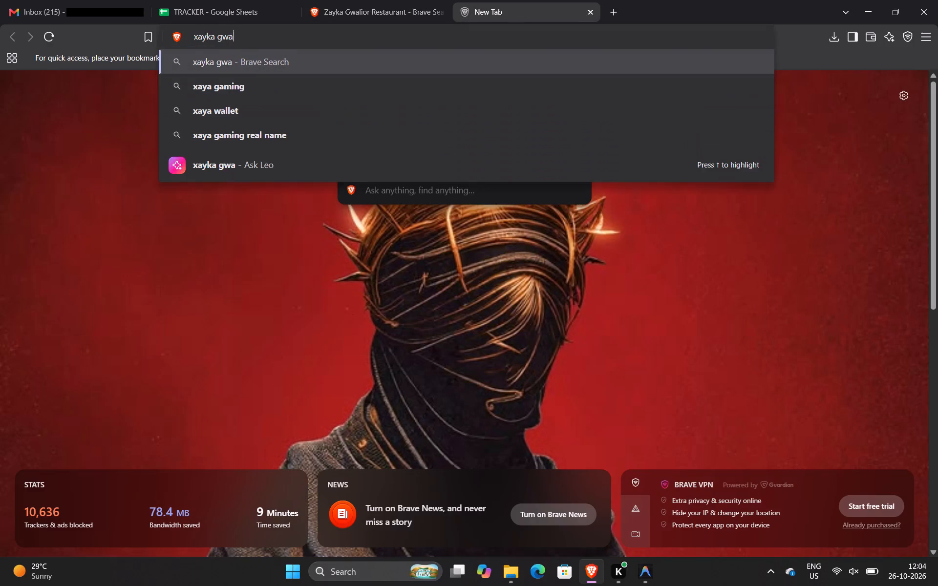
text(zayka gwali)
key(BackSpace)
key(BackSpace)
key(BackSpace)
key(BackSpace)
key(BackSpace)
text(restu)
key(BackSpace)
text(aurant)
key(space)
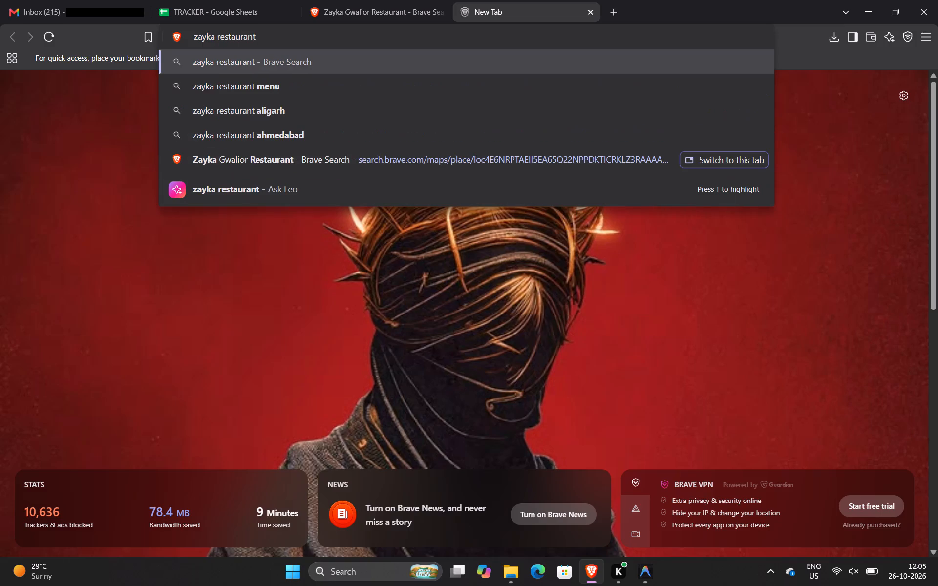
text(dd nagar gwalior)
key(Return)
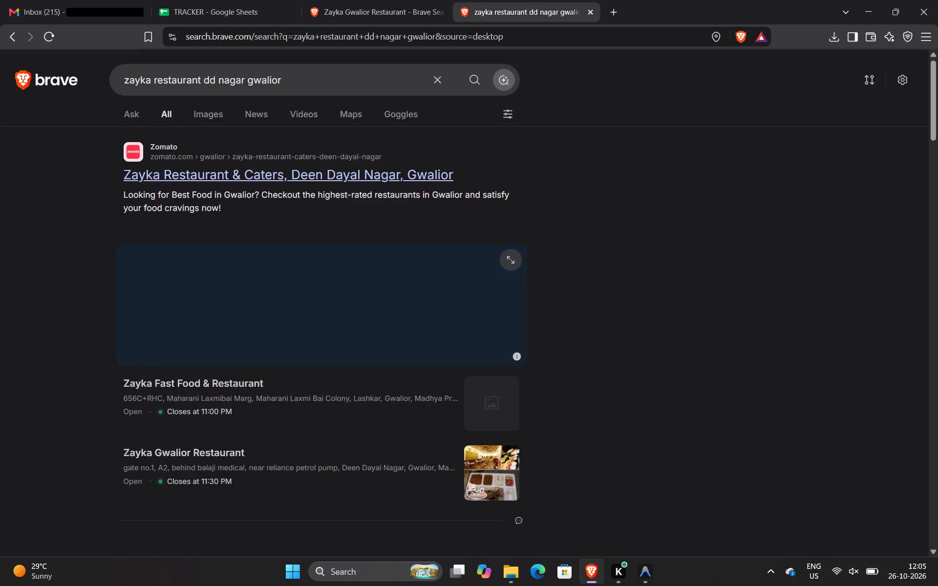
Look through the Zayka search results and recheck the Zayka Gwalior Restaurant map listing for website and contact details.
scroll(208, 209, down, 3)
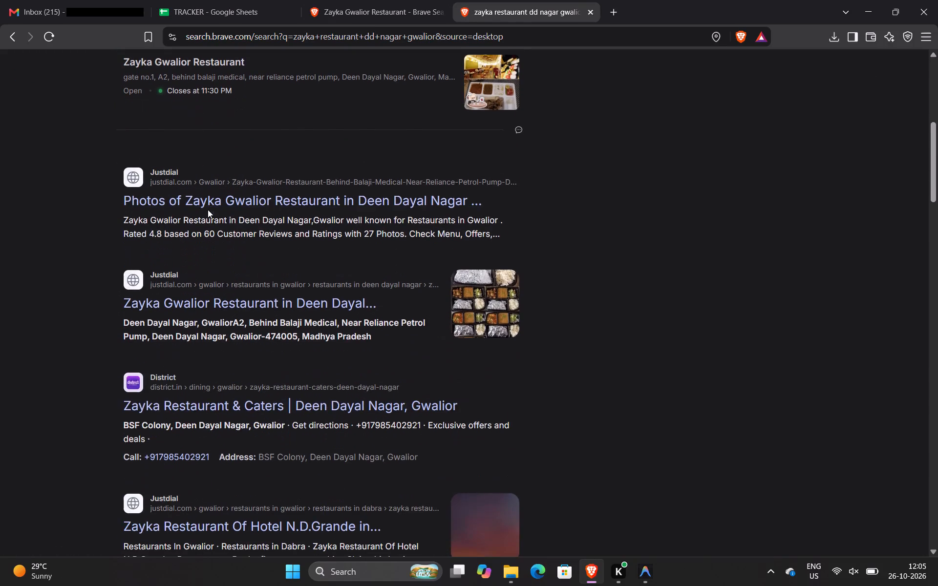
scroll(208, 209, down, 3)
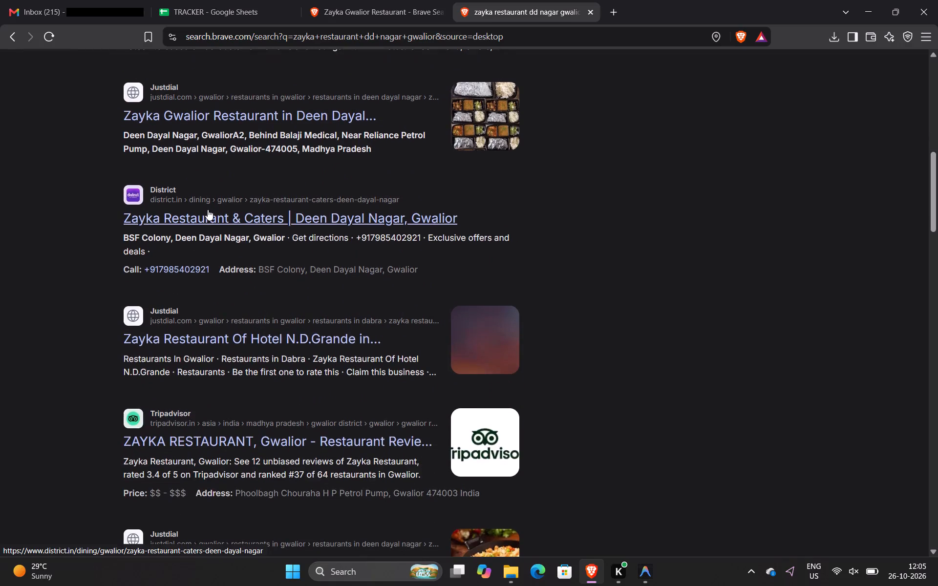
scroll(208, 209, down, 2)
scroll(208, 209, up, 12)
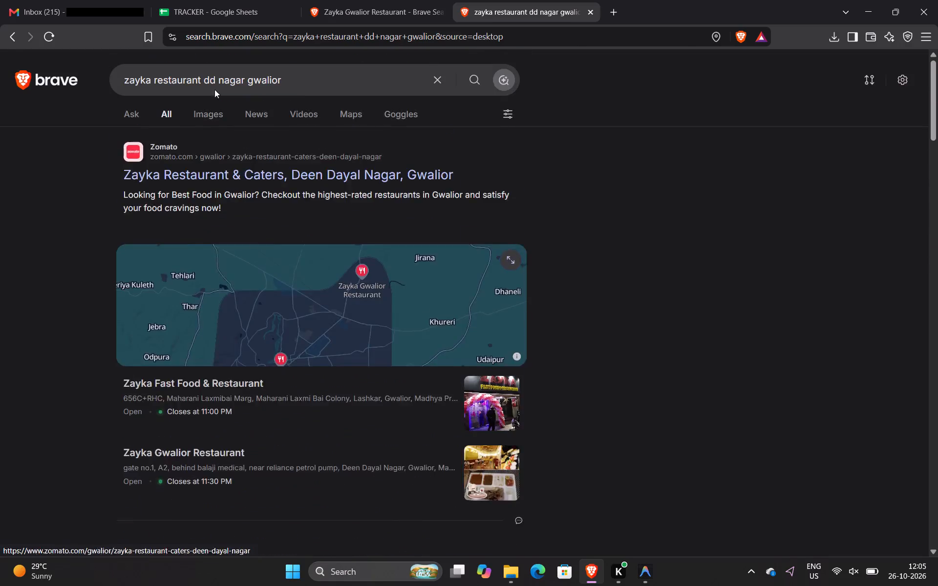
click(359, 0)
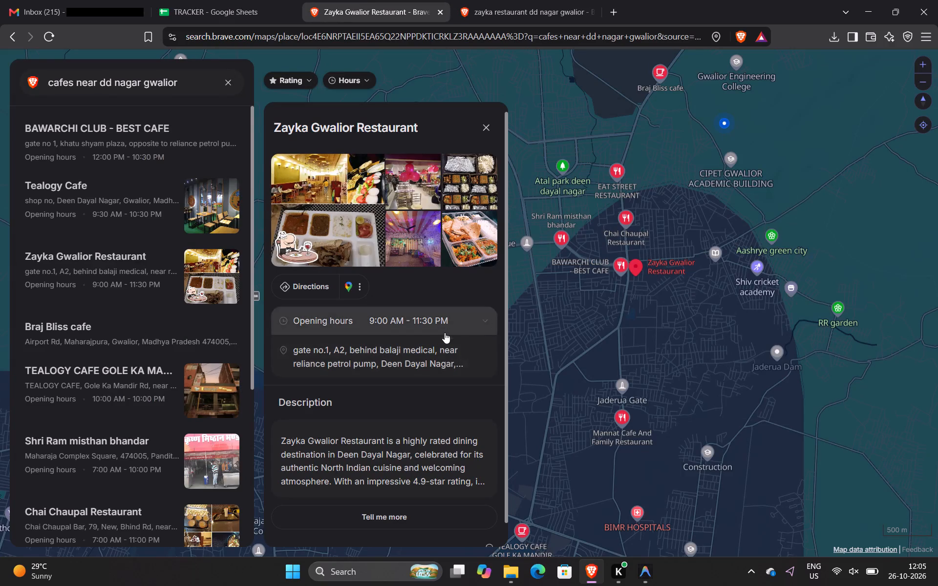
scroll(402, 428, up, 1)
Enter DD NAGAR as the location in cell A18 of the TRACKER sheet.
click(243, 0)
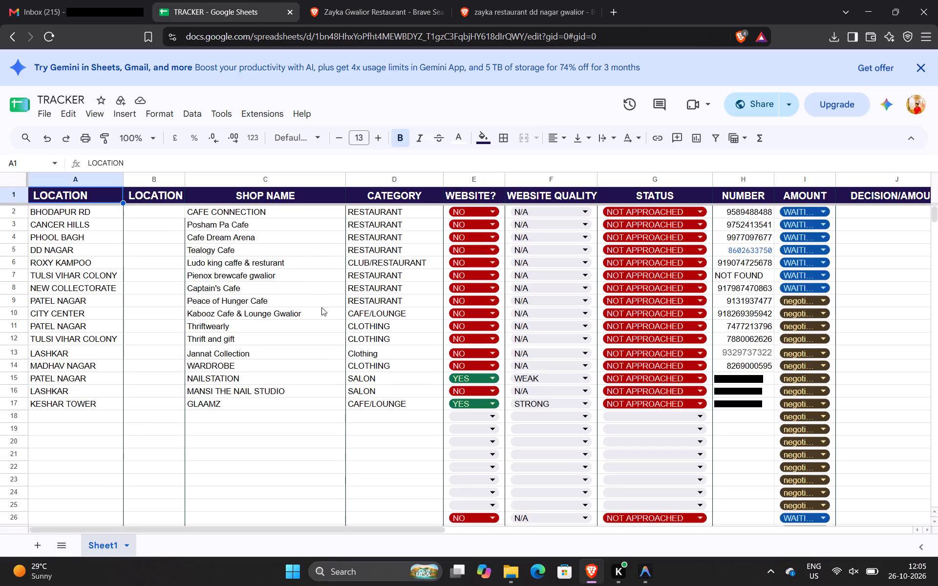
scroll(338, 386, up, 1)
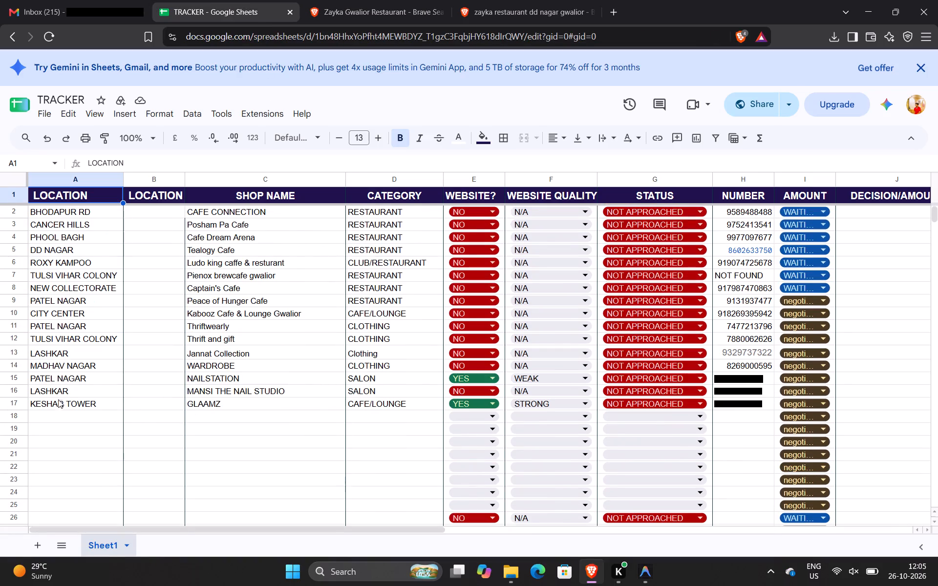
click(54, 413)
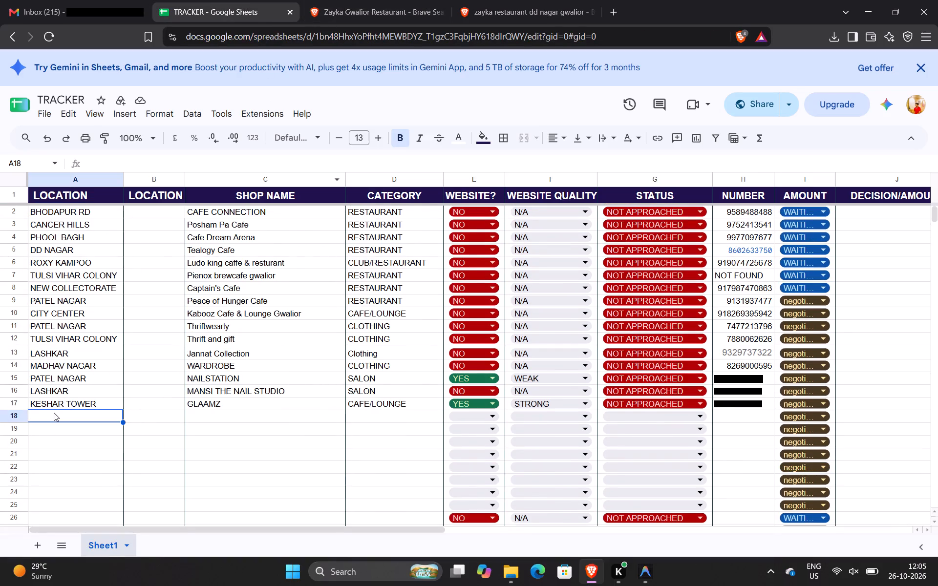
click(54, 413)
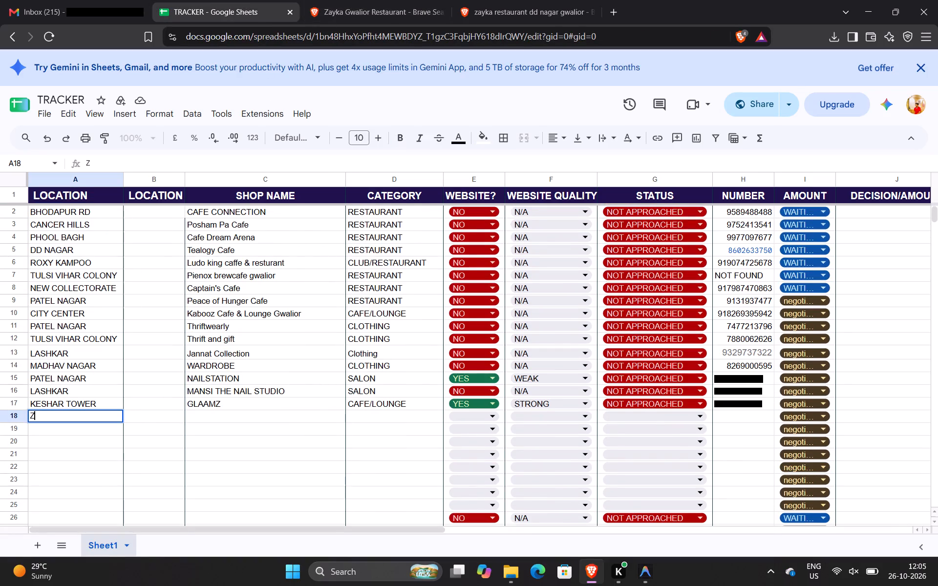
key(BackSpace)
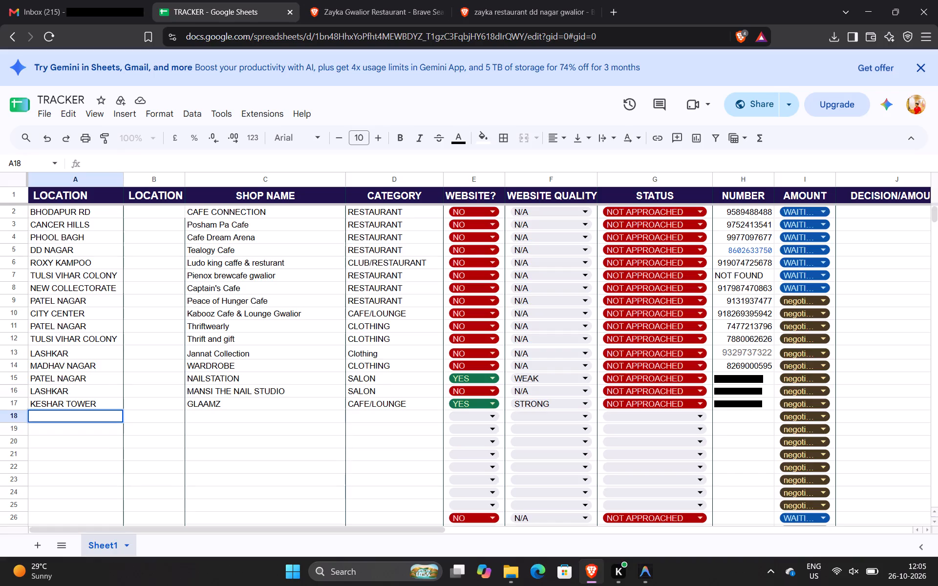
text(DD NAAGR)
key(BackSpace)
key(BackSpace)
key(BackSpace)
text(GARE)
key(BackSpace)
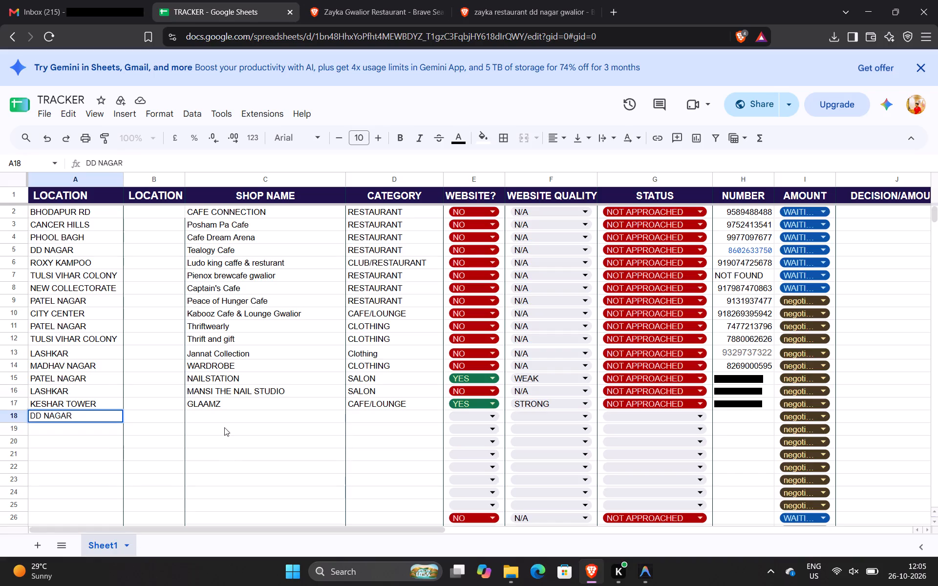
Enter ZAYKA RESTAURANT as the shop name in cell C18.
click(224, 416)
click(221, 415)
click(210, 411)
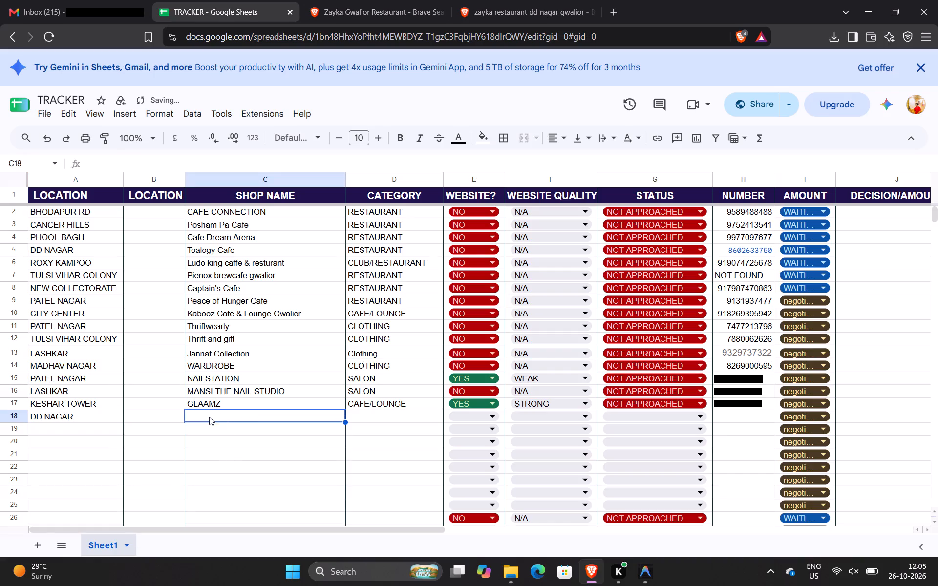
click(210, 419)
double_click(209, 417)
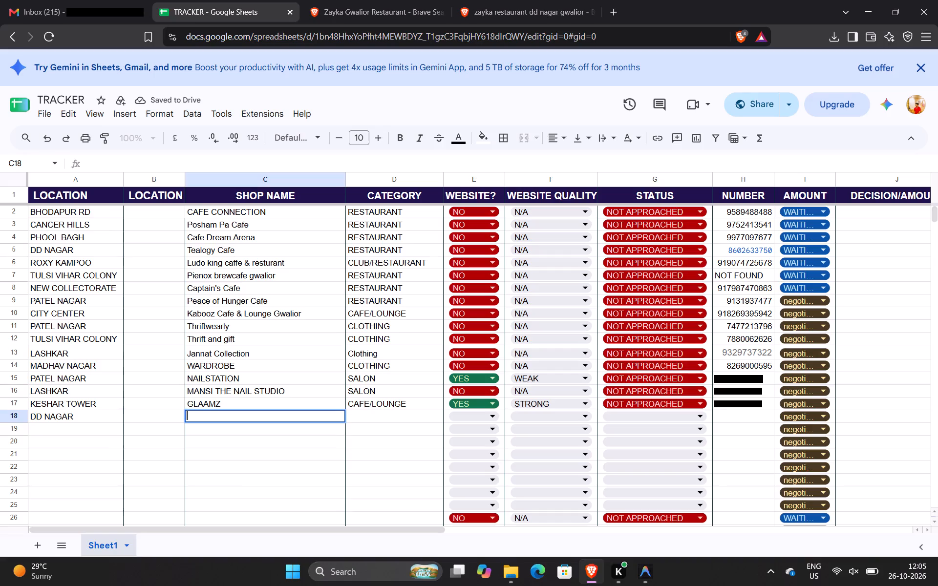
text(ZAYKA)
key(space)
text(RES)
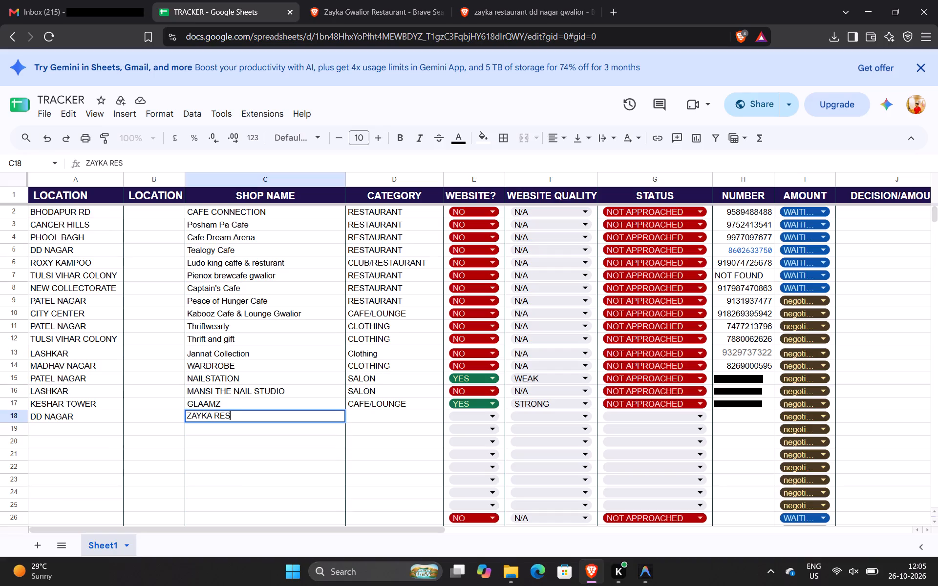
key(t)
text(AURANT)
Copy the RESTAURANT category from cell D9 into cell D18 for the Zayka row.
click(377, 412)
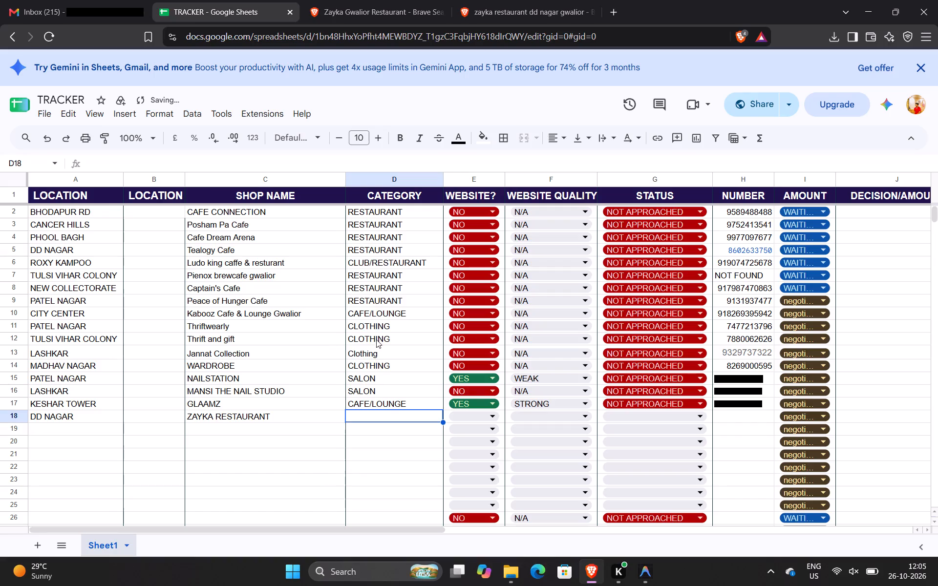
double_click(376, 300)
double_click(376, 300)
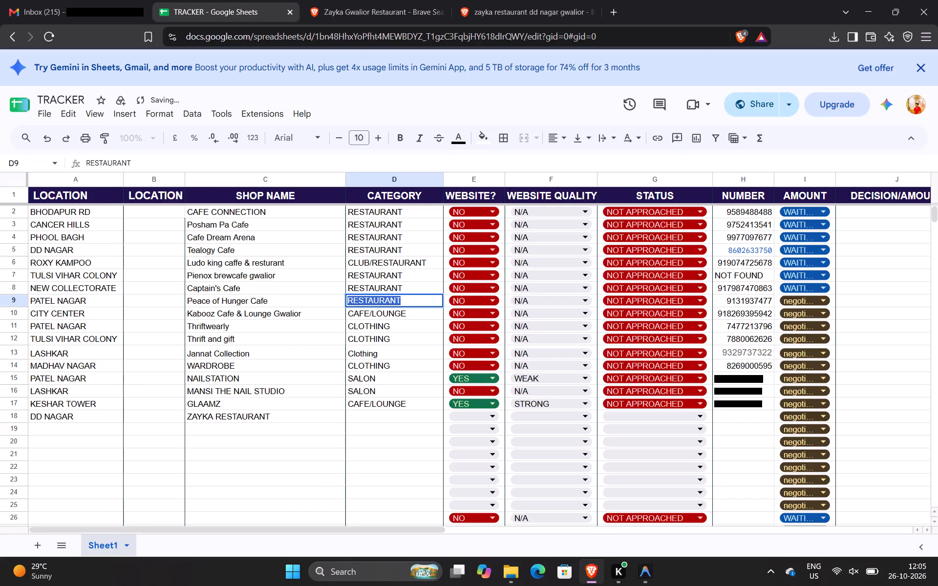
key(ctrl+c)
double_click(373, 417)
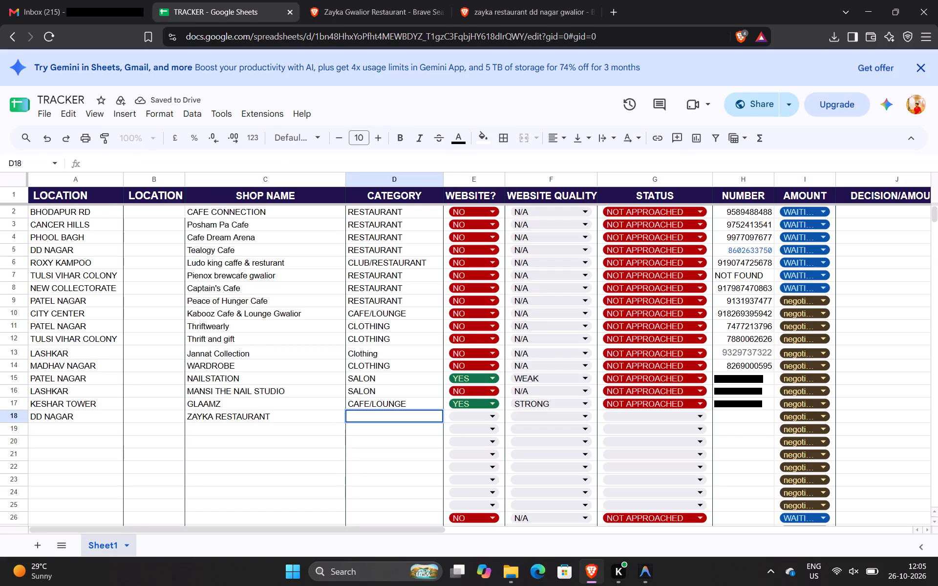
key(ctrl+v)
Set row 18's website to NO, website quality to N/A and status to NOT APPROACHED.
click(479, 413)
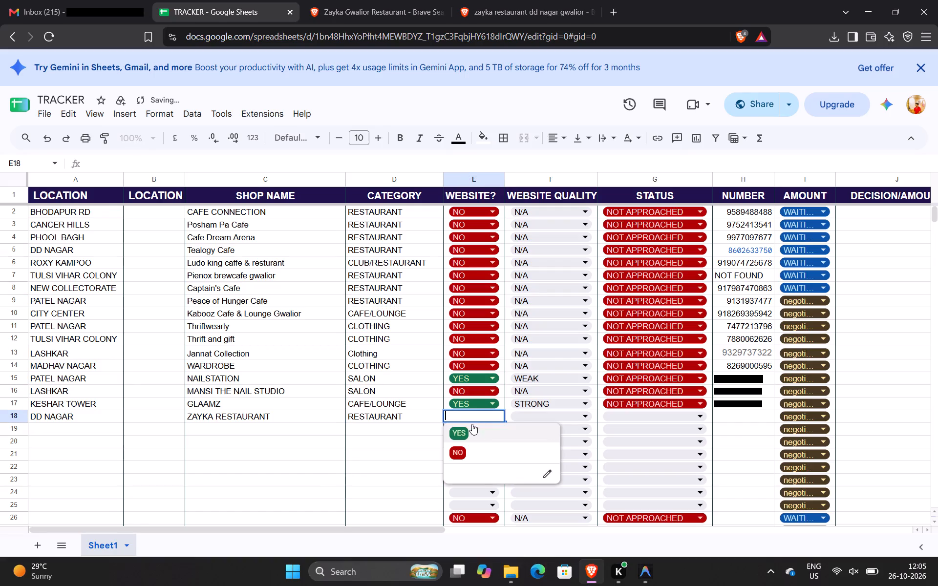
click(460, 450)
click(545, 413)
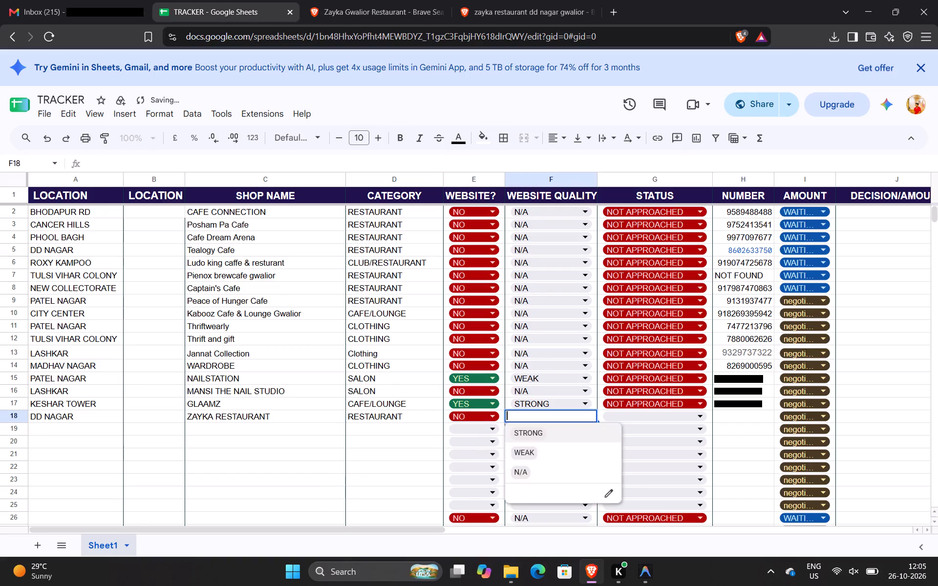
click(526, 467)
click(654, 412)
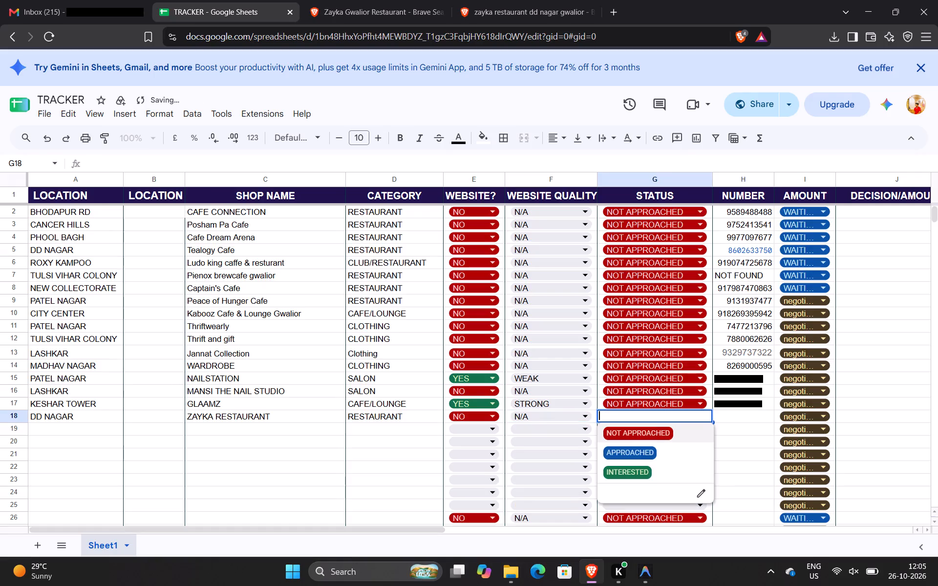
click(644, 428)
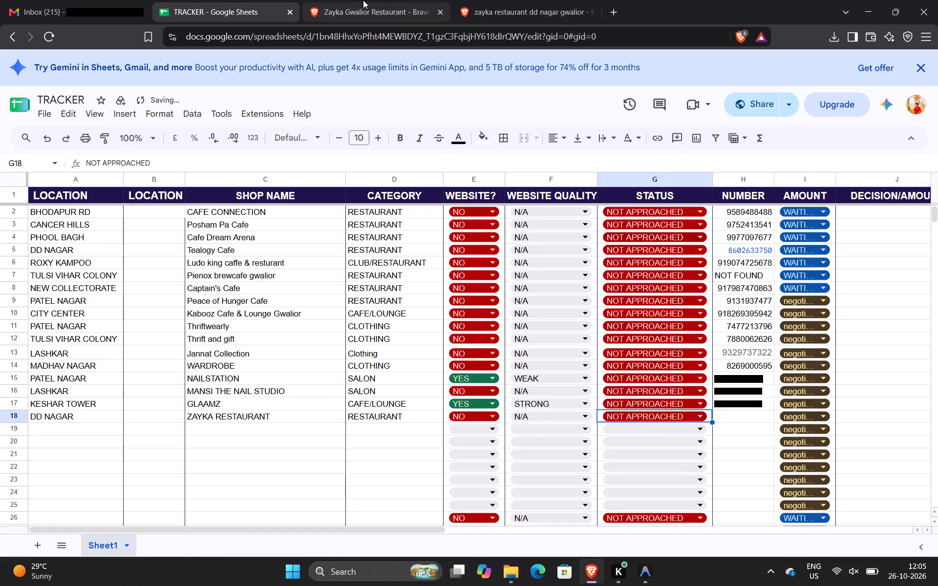
Return to the Zayka Gwalior Restaurant map listing and expand its full description to check for contact details.
click(508, 1)
click(404, 0)
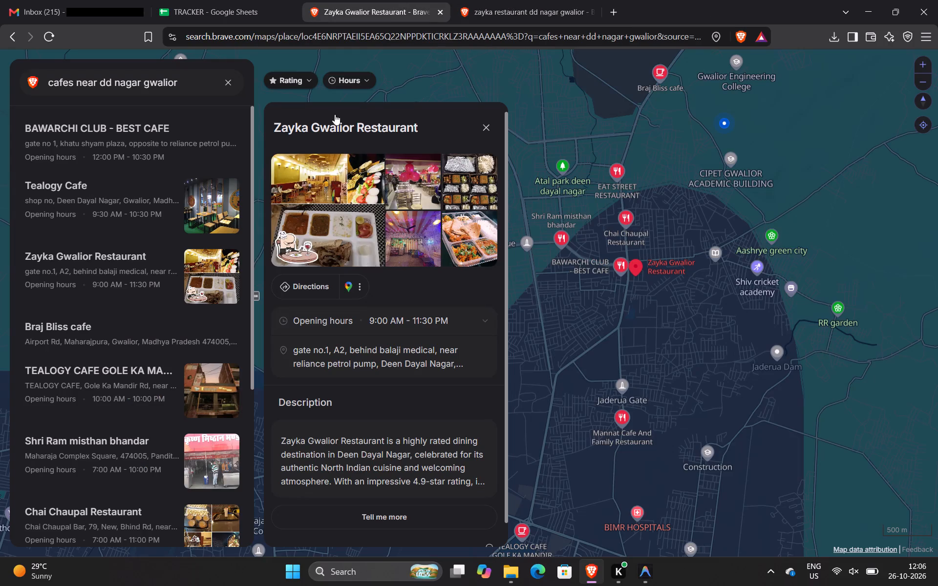
click(402, 519)
scroll(415, 407, down, 5)
scroll(415, 407, up, 7)
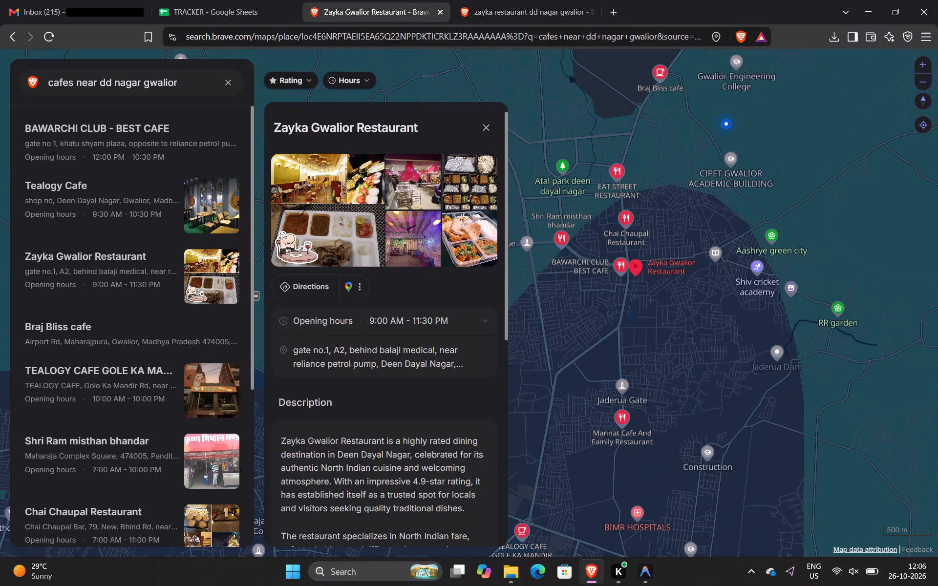
Open Zayka Gwalior Restaurant in Google Maps, examine its details and reviews for a phone number, and close that tab.
click(333, 285)
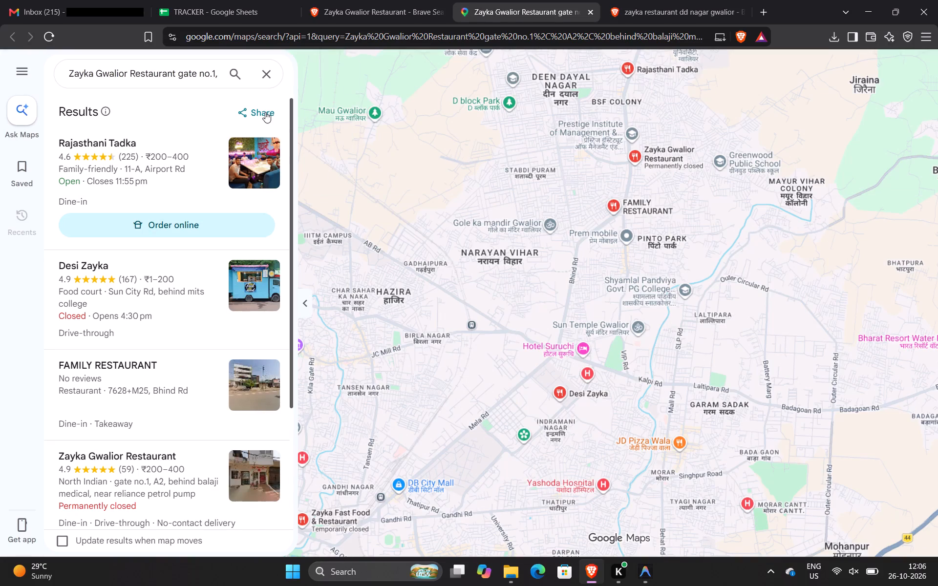
scroll(187, 196, up, 1)
scroll(187, 196, down, 1)
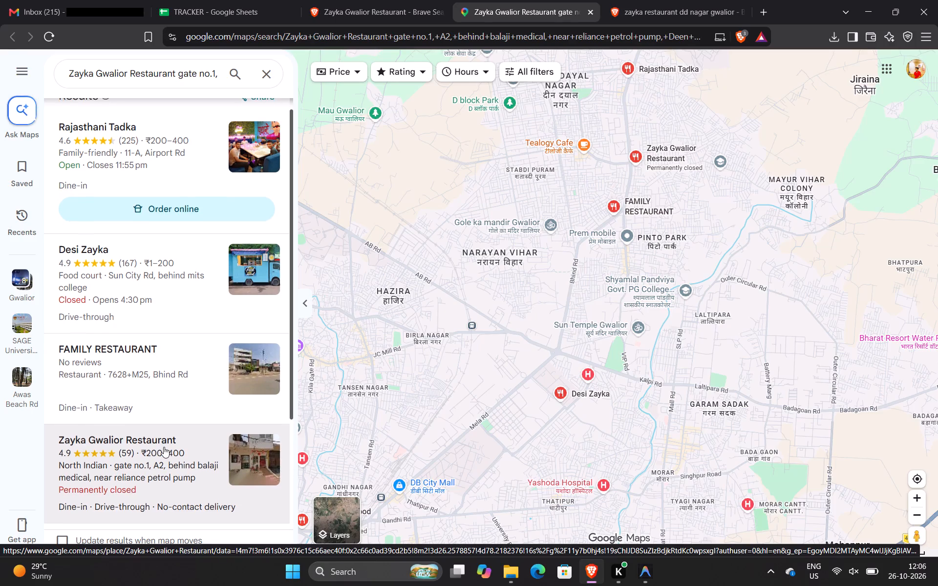
click(164, 447)
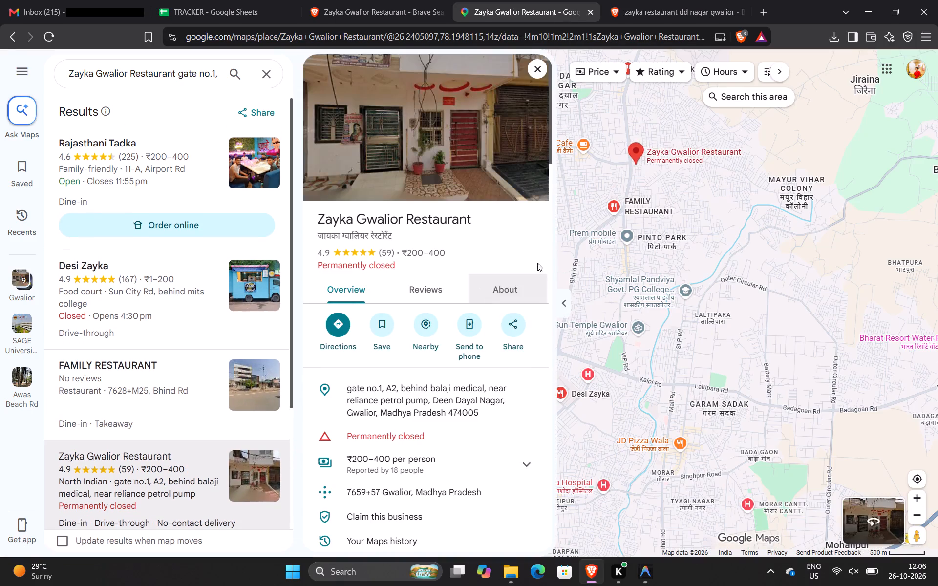
scroll(477, 301, down, 1)
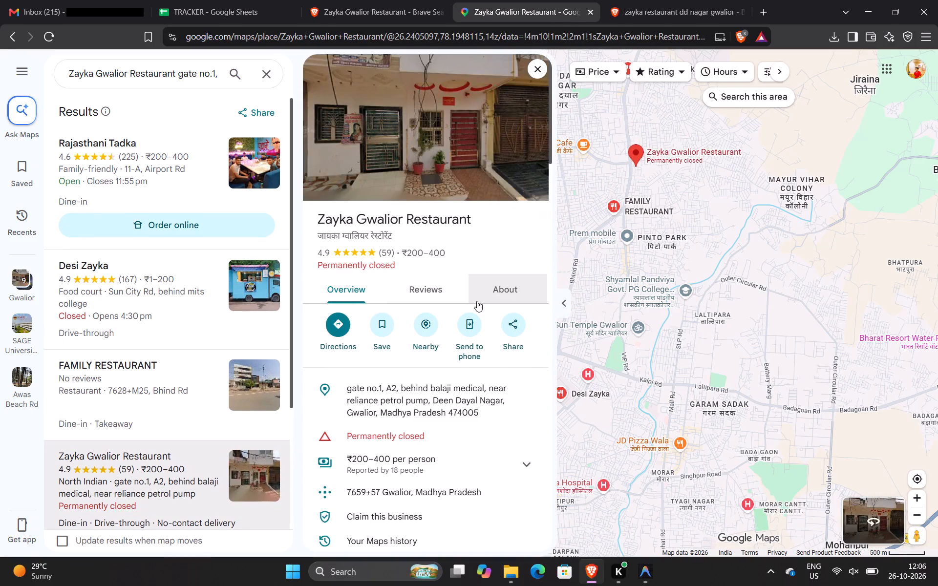
scroll(477, 301, down, 4)
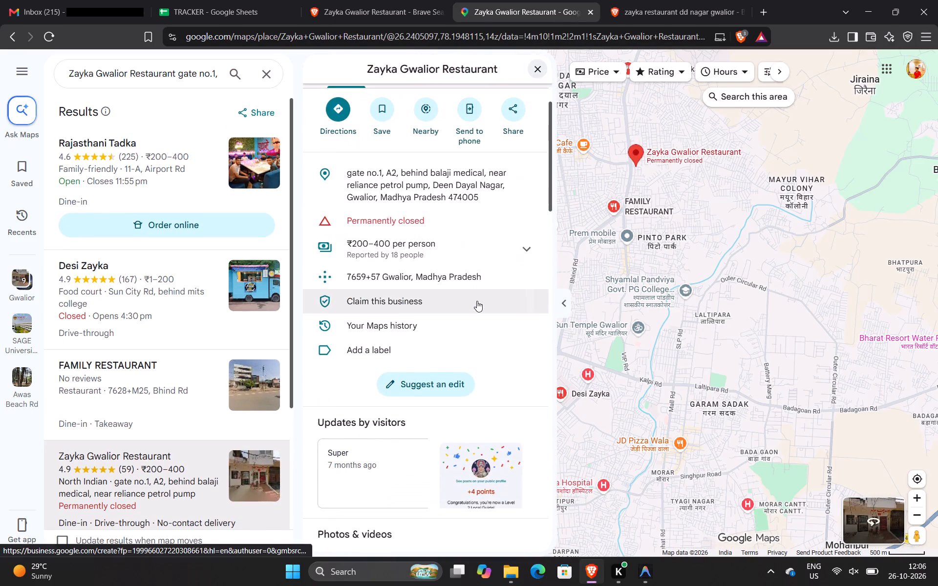
scroll(477, 301, down, 5)
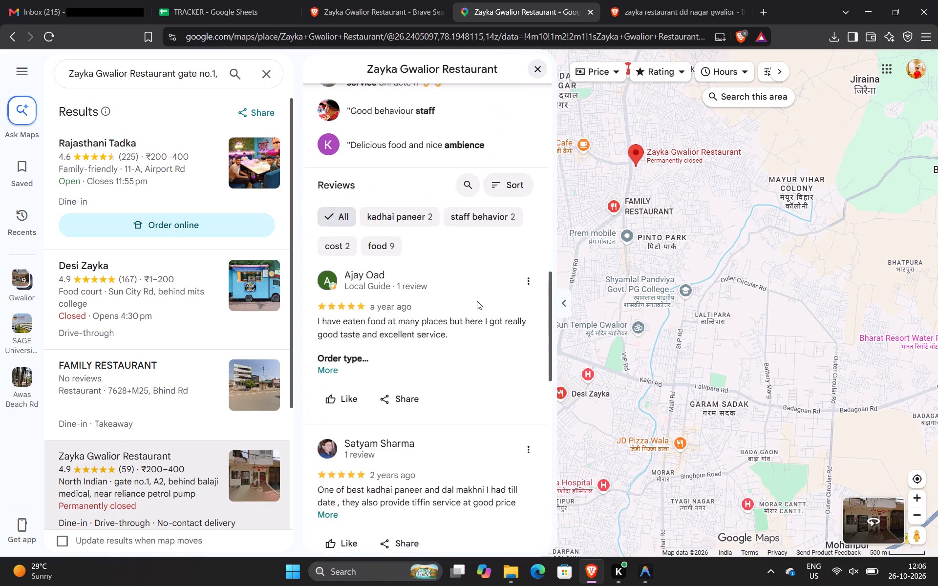
scroll(477, 301, down, 1)
click(591, 15)
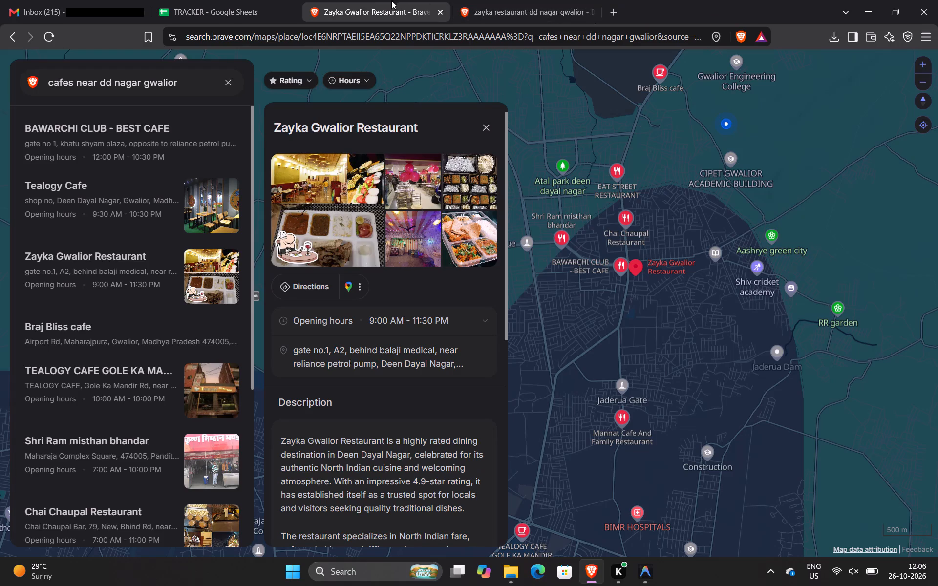
Read the Zayka description, check the TEALOGY CAFE GOLE KA MANDIR listing and look through the remaining cafe results.
scroll(406, 315, down, 1)
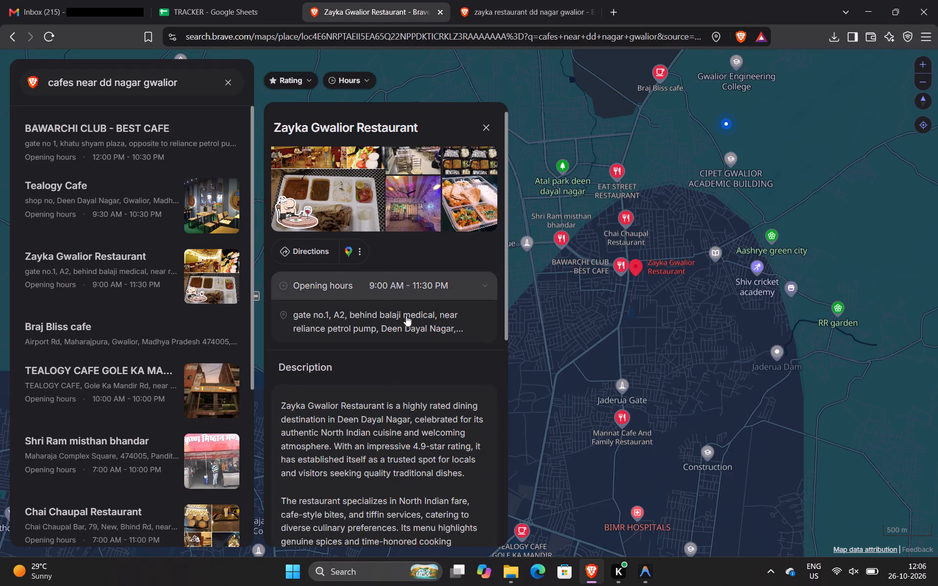
scroll(406, 315, down, 1)
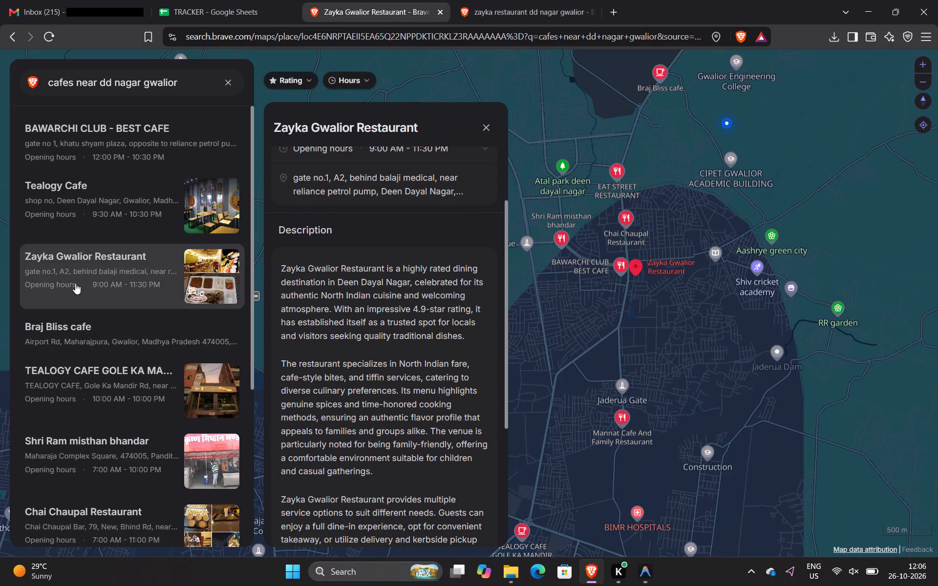
click(97, 408)
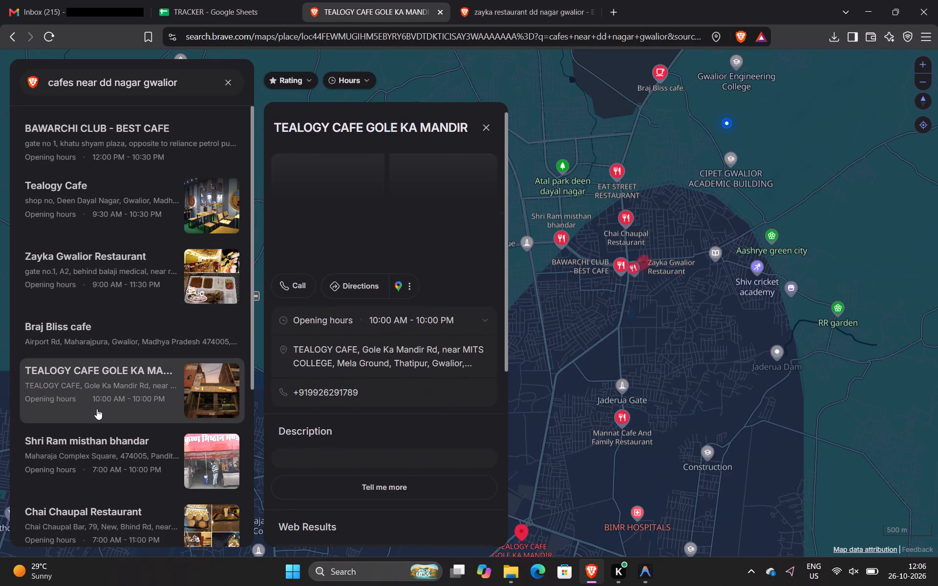
scroll(108, 407, down, 1)
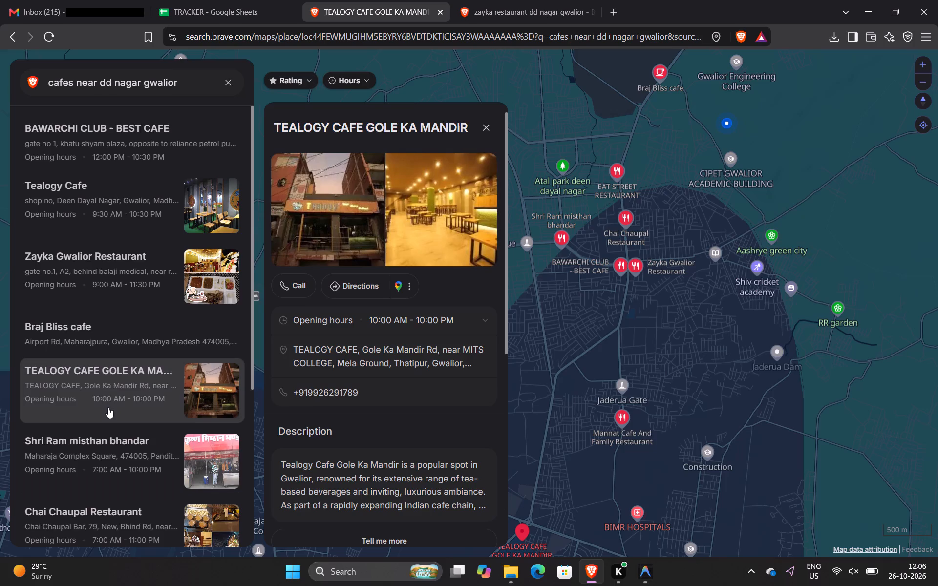
scroll(108, 407, down, 2)
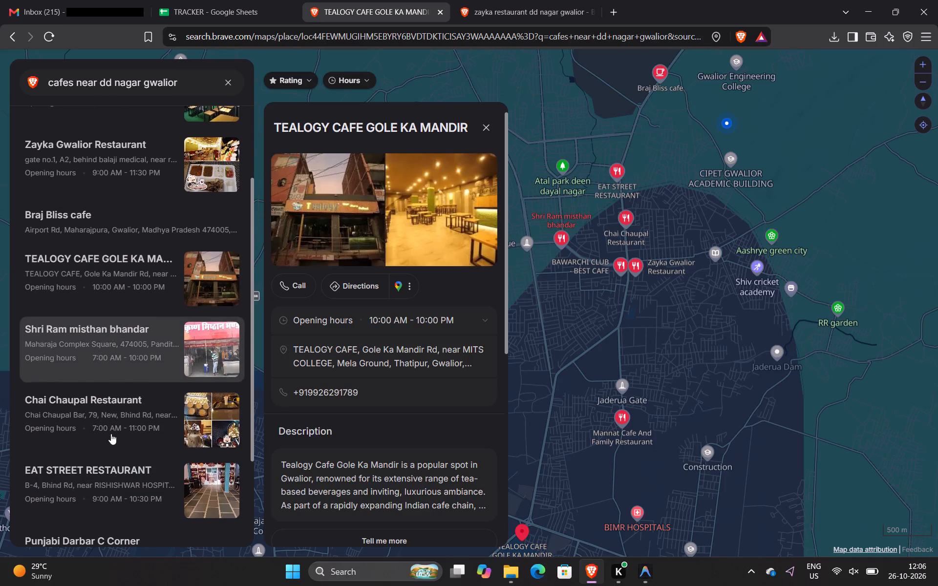
scroll(131, 431, down, 3)
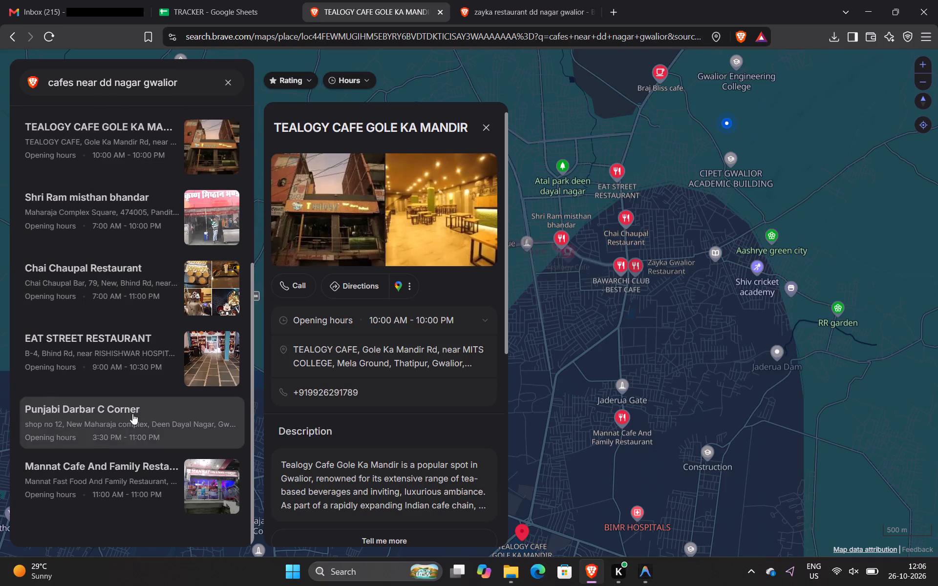
scroll(145, 213, up, 7)
Change the map search to "RESTAURANTA near dd nagar gwalior".
double_click(69, 80)
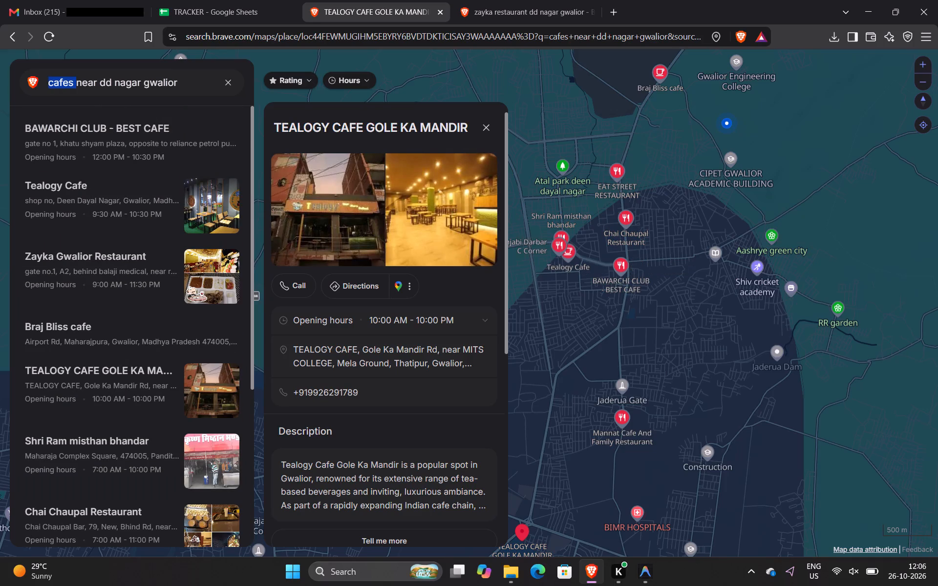
key(BackSpace)
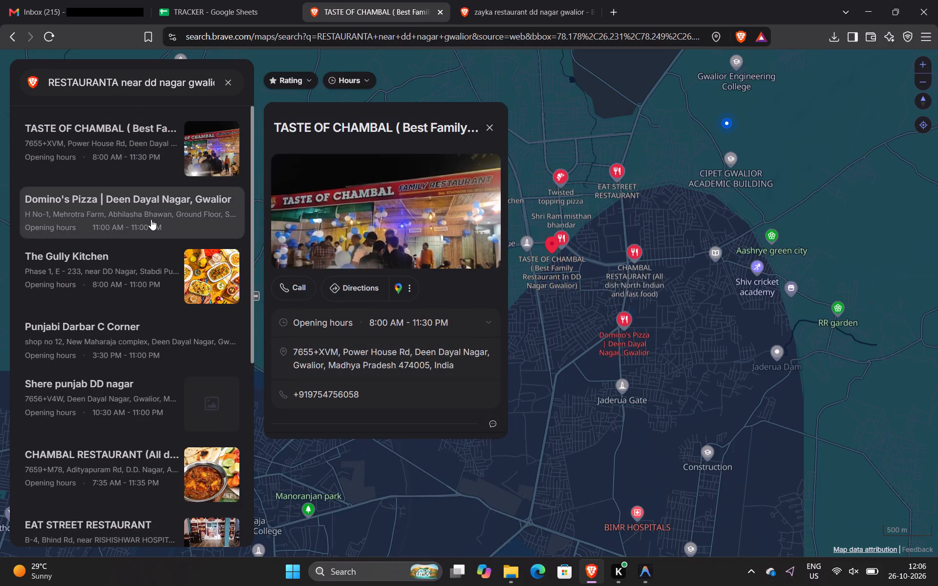
Open The Gully Kitchen listing and examine its contact and website details there and in Google Maps, closing the Google Maps tab.
click(148, 269)
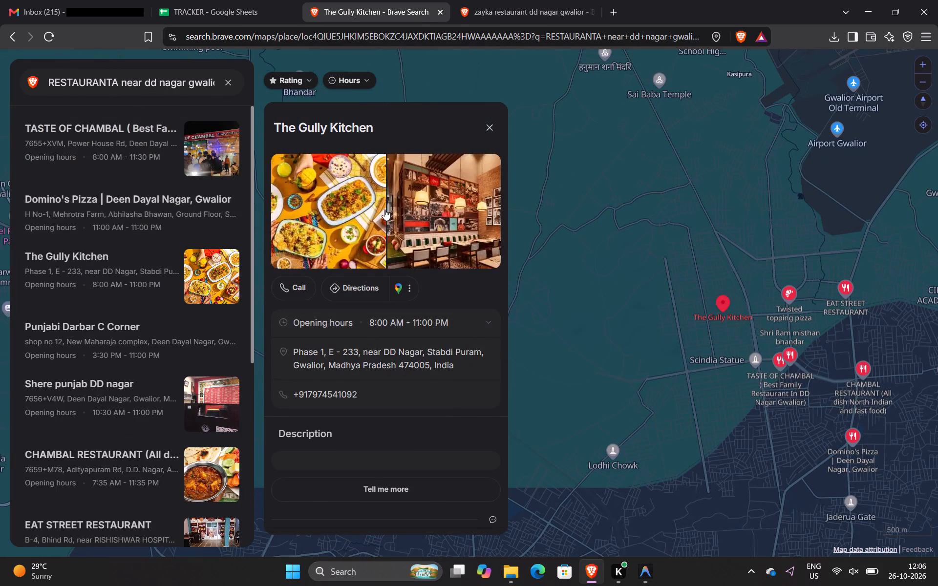
click(339, 291)
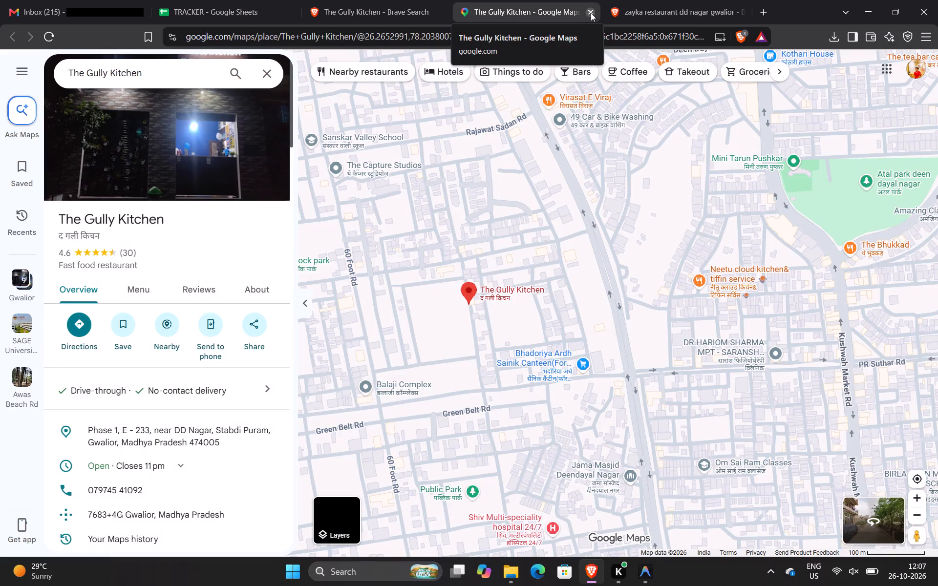
click(593, 11)
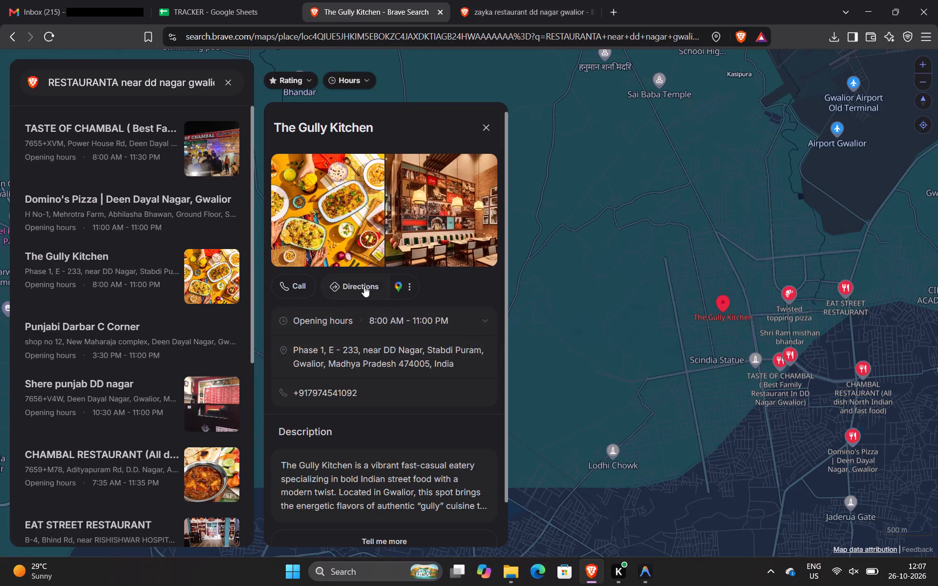
scroll(430, 381, down, 1)
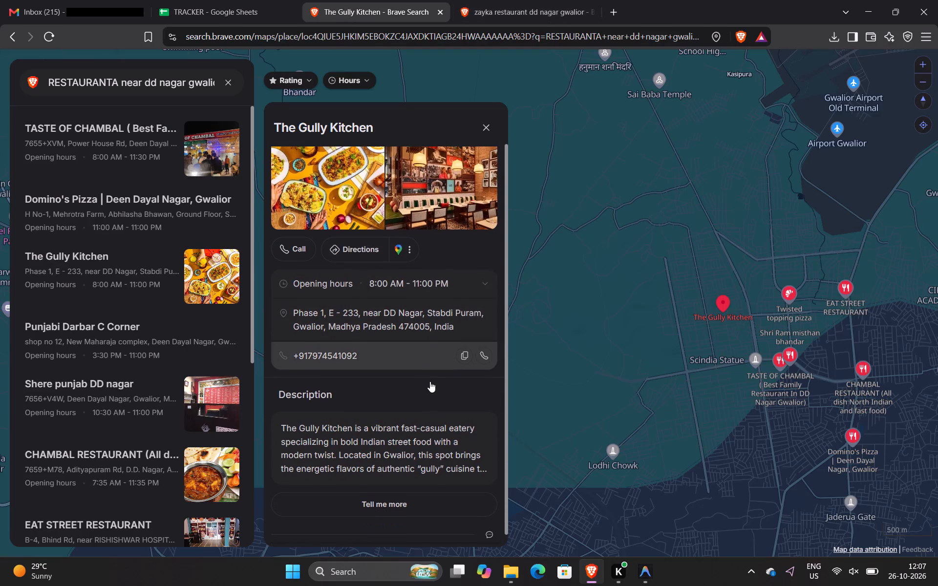
scroll(430, 381, down, 1)
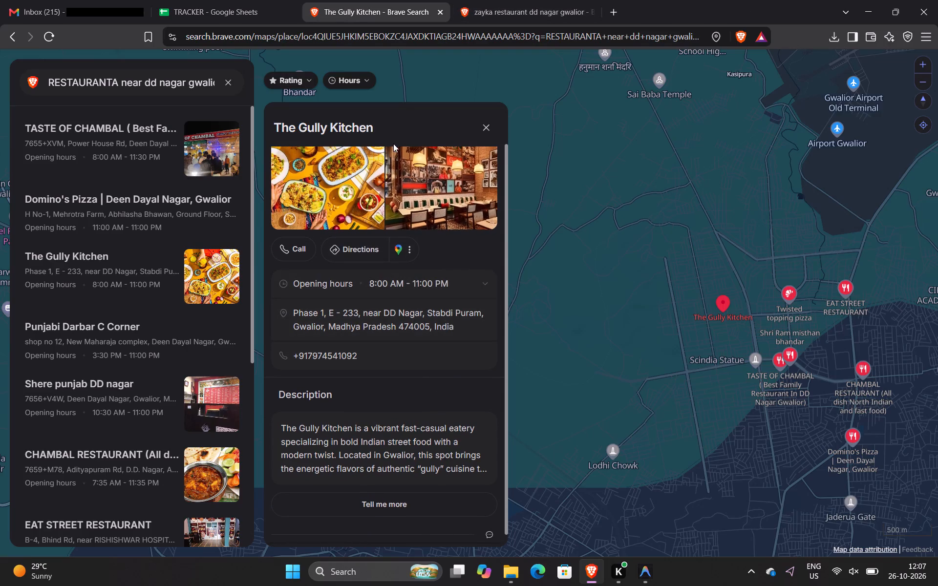
Search the web for "the gully kitchen gwalior" and look through the results for the restaurant's own website.
click(550, 2)
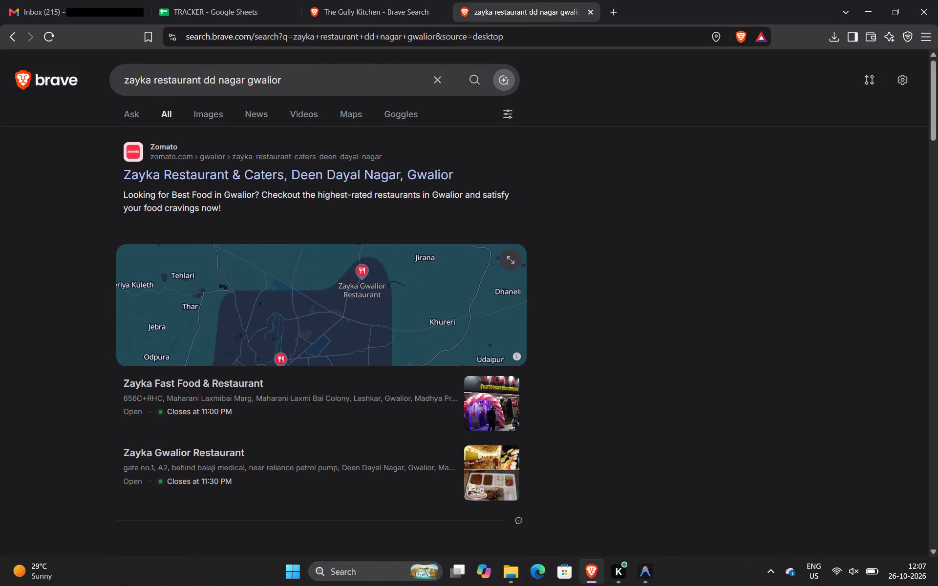
triple_click(193, 77)
key(BackSpace)
text(the gully kitchen gwalior)
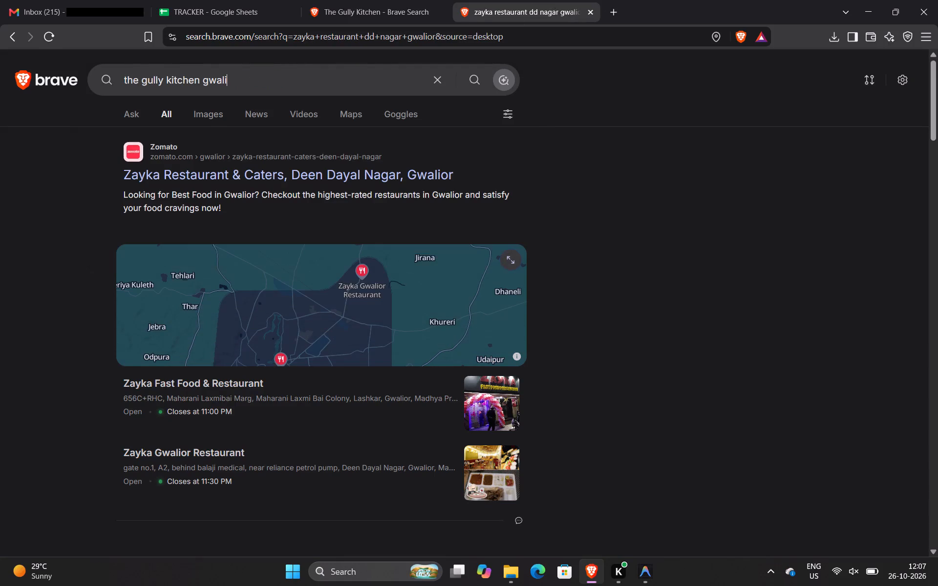
key(Return)
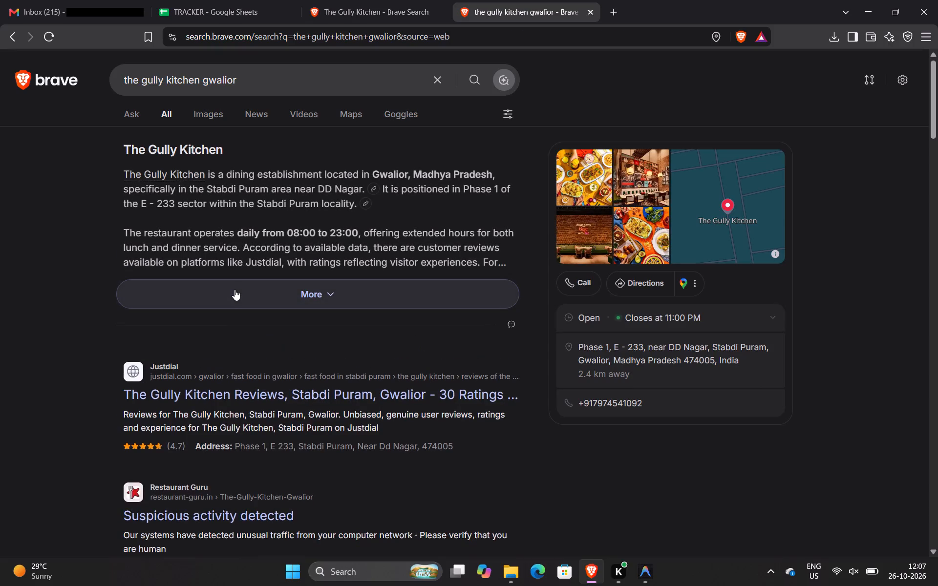
scroll(234, 268, down, 1)
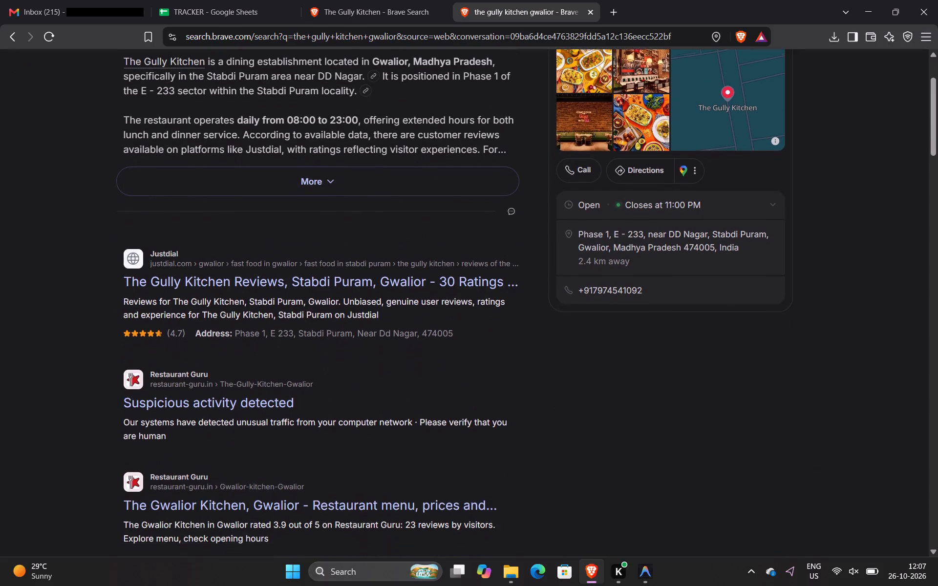
scroll(234, 268, down, 3)
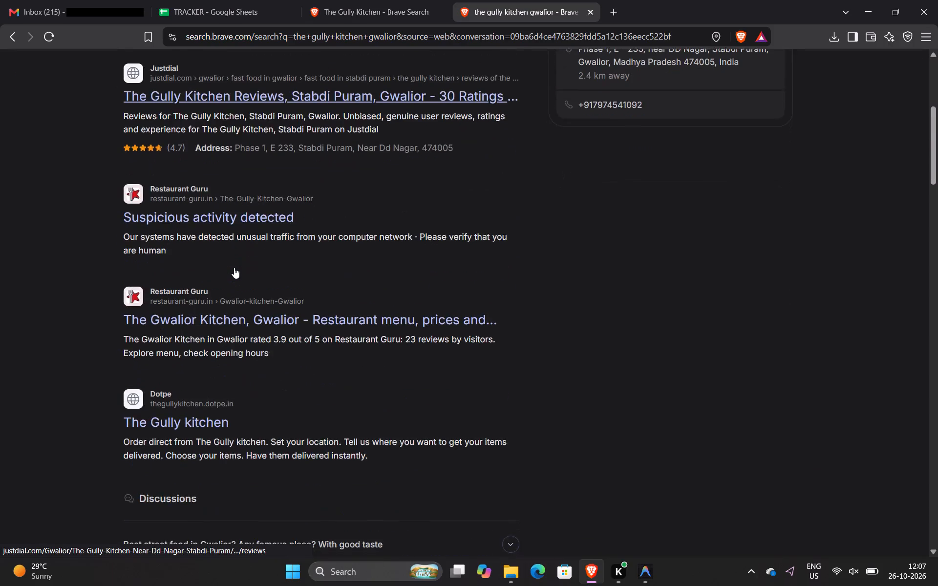
scroll(234, 268, down, 1)
In the TRACKER sheet, enter THE GULLY KITCHEN as the shop name in row 19.
click(367, 0)
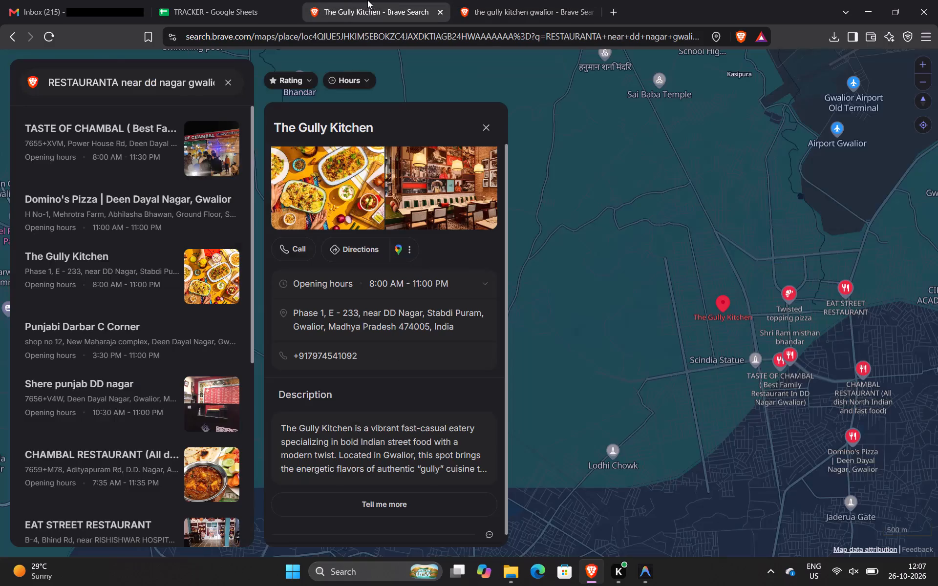
click(251, 0)
click(382, 2)
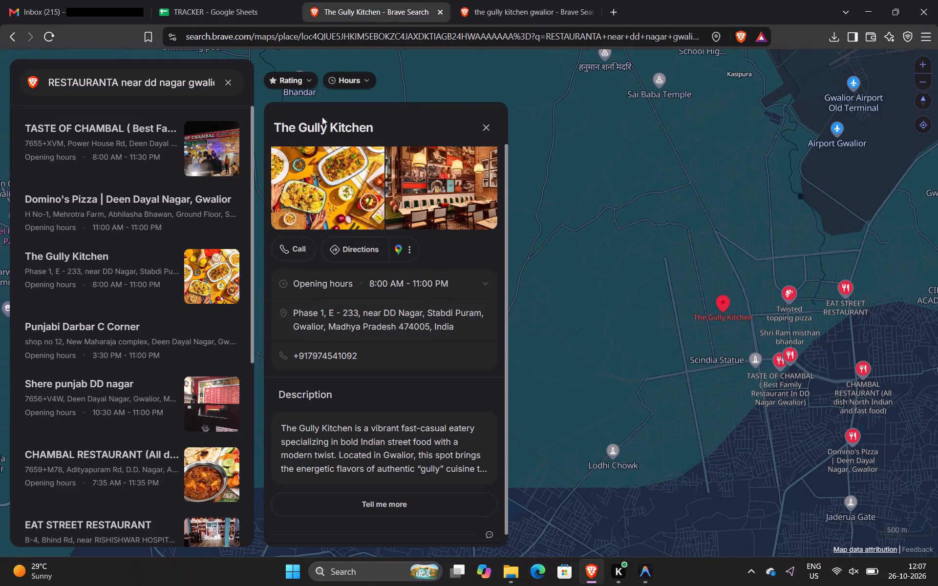
click(256, 0)
double_click(227, 430)
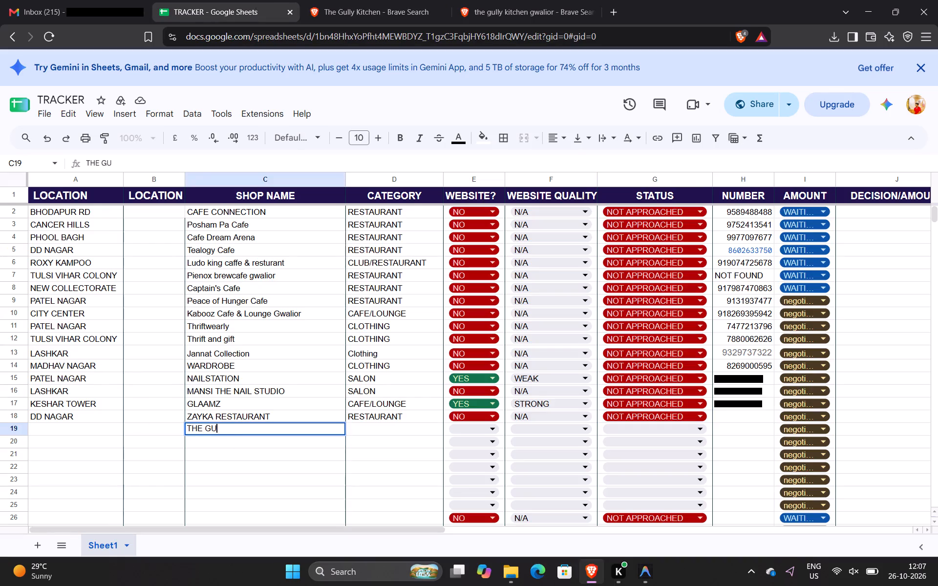
key(BackSpace)
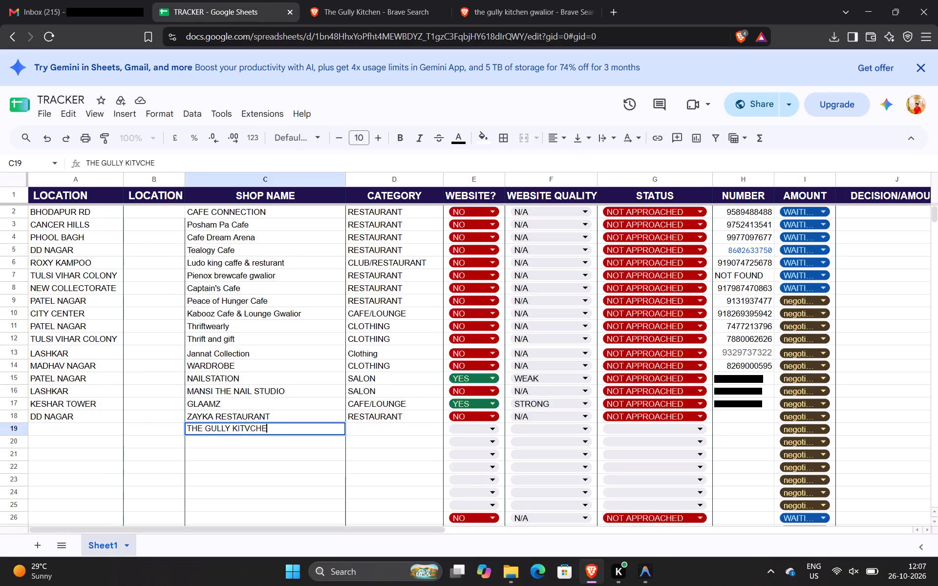
key(BackSpace)
key(BackSpace)
key(BackSpace)
key(BackSpace)
text(CHEN)
Check The Gully Kitchen's listing again and set its category in row 19 to RESTAURANT.
click(367, 425)
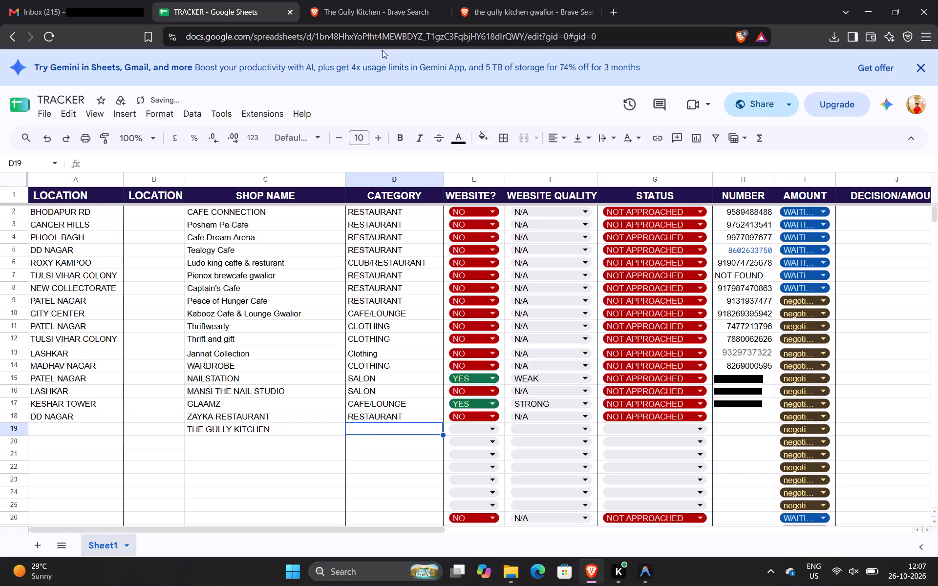
click(341, 0)
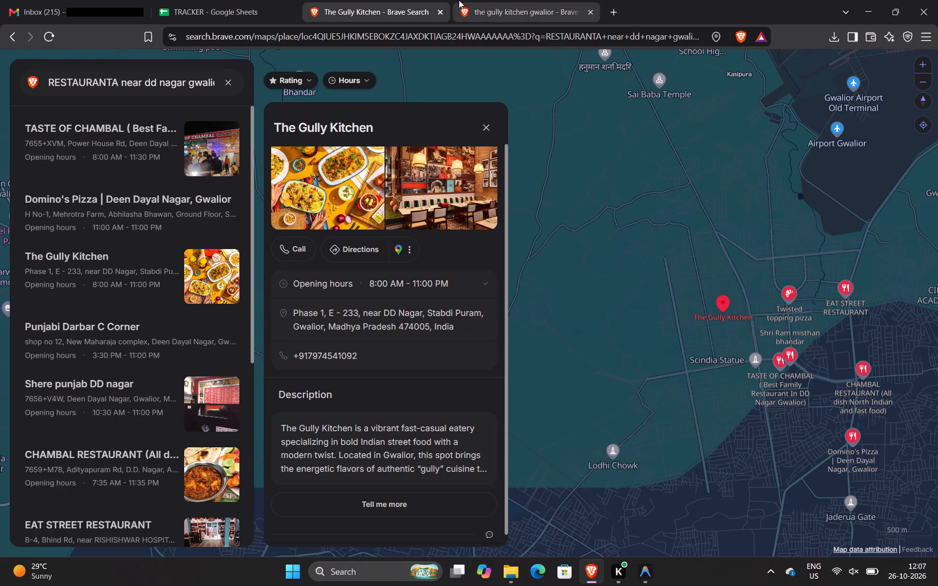
click(487, 0)
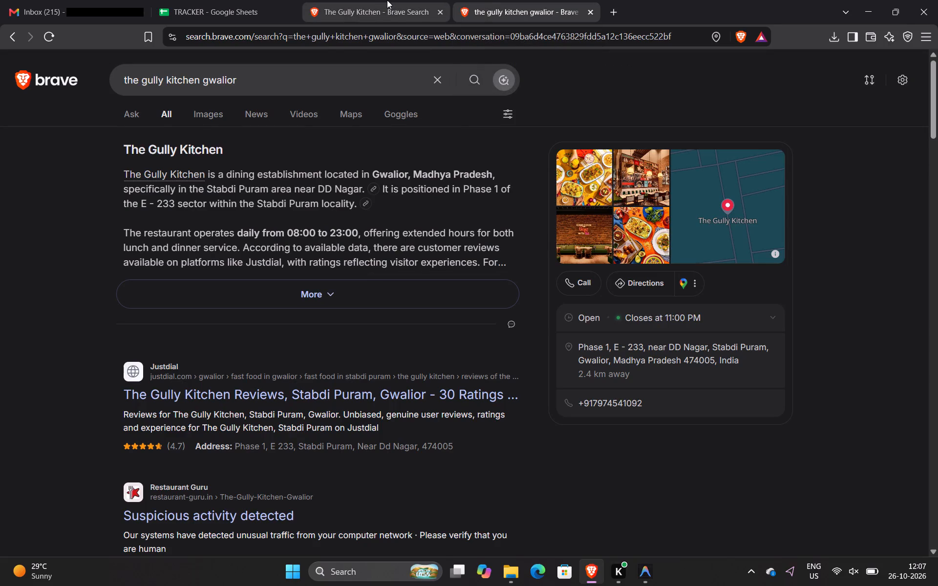
click(387, 0)
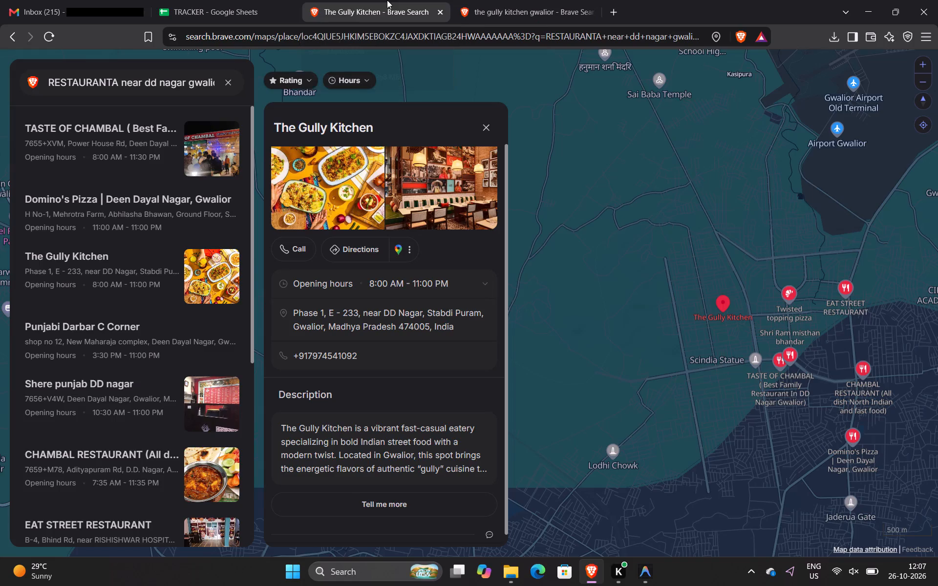
click(252, 0)
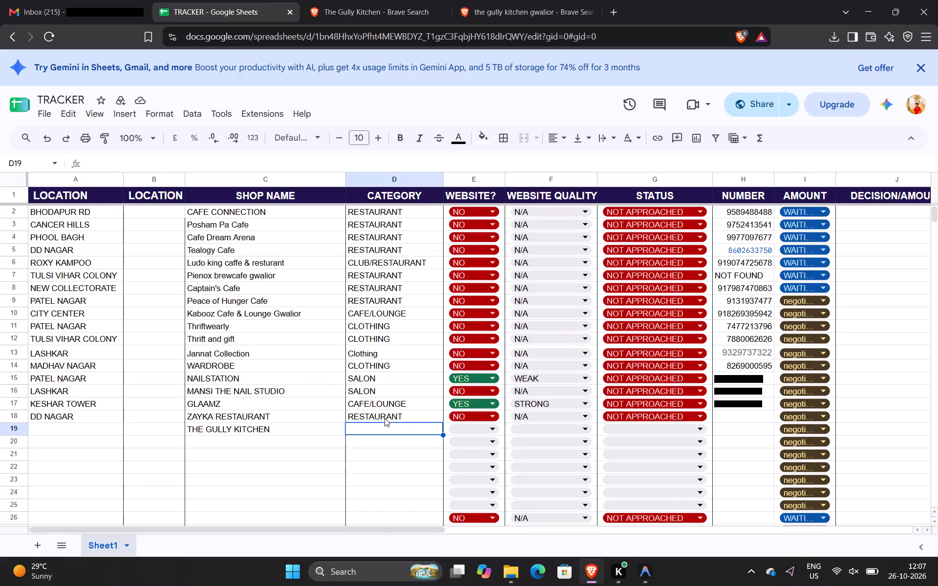
double_click(387, 428)
key(ctrl+v)
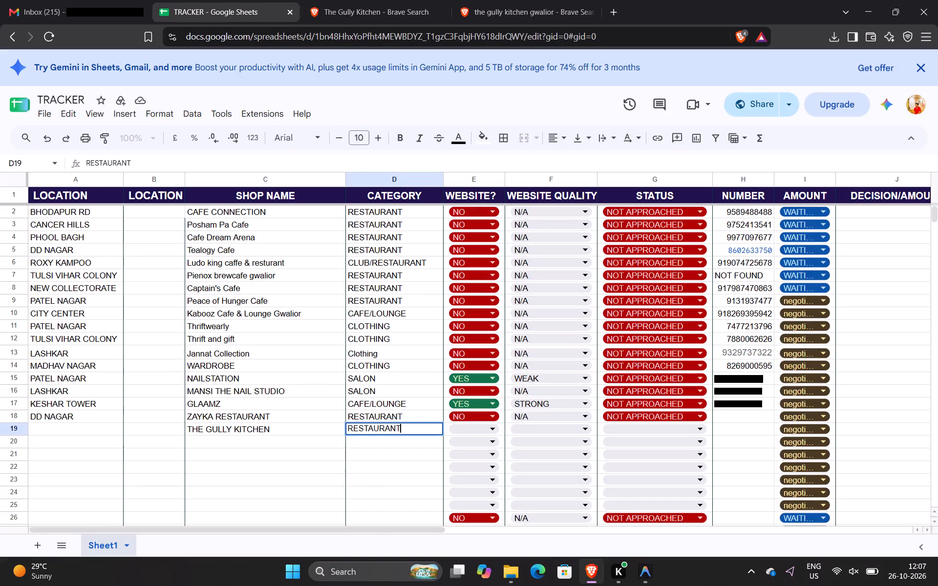
Check The Gully Kitchen's address in the map listing and enter DD NAGAR as its location in row 19.
click(518, 0)
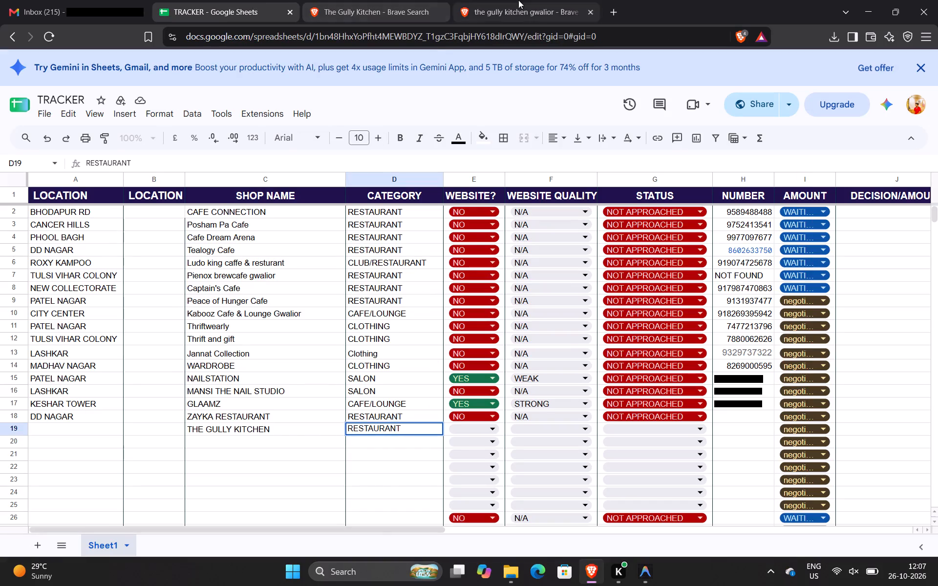
click(394, 0)
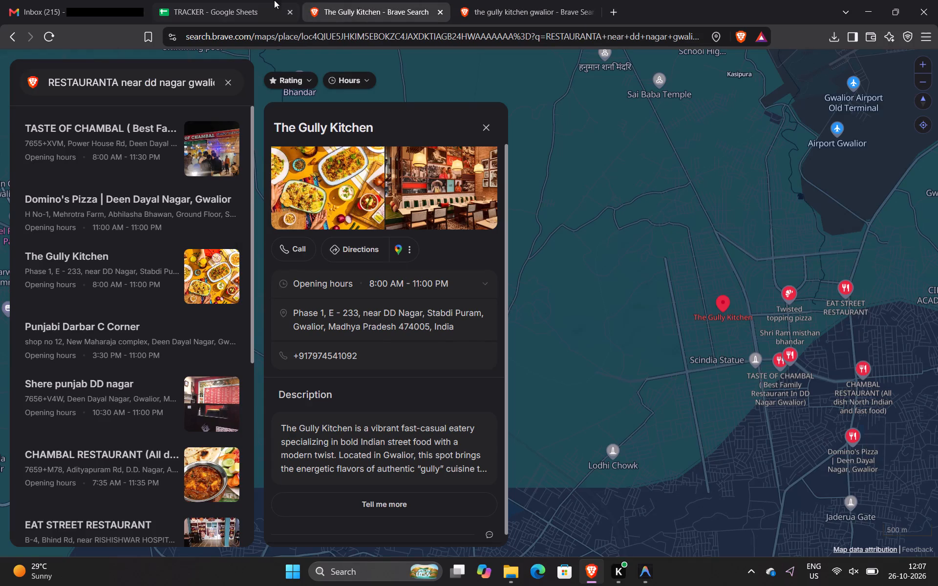
click(227, 0)
double_click(87, 430)
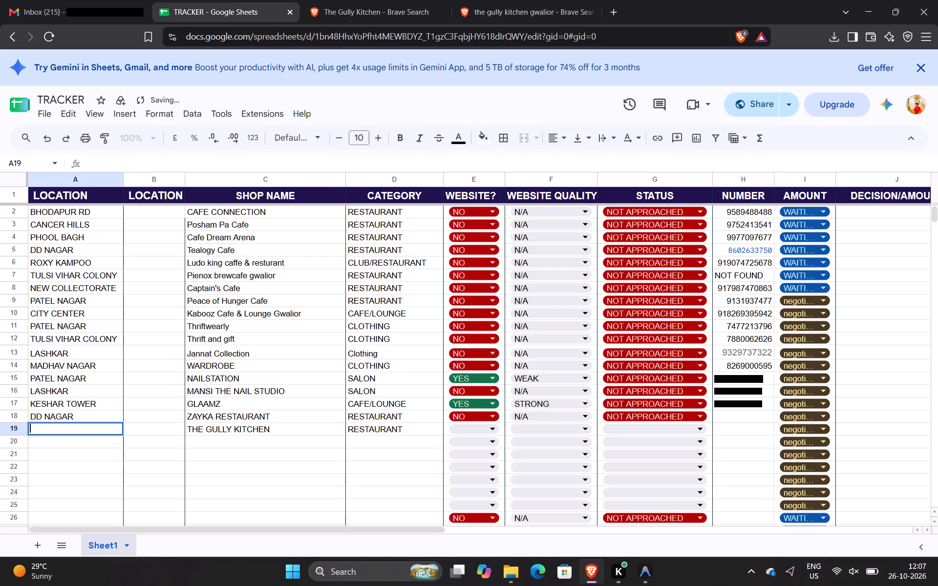
text(DD NAGAR)
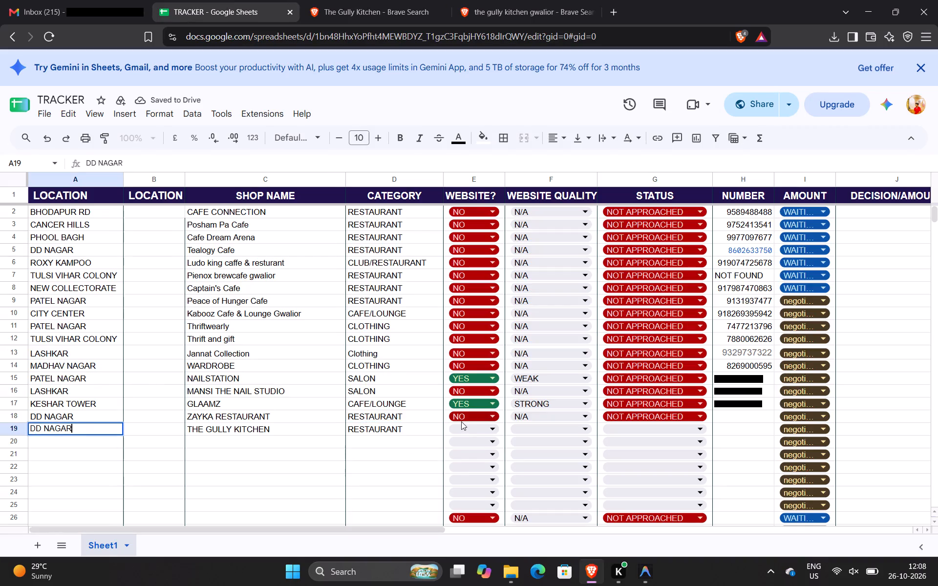
For THE GULLY KITCHEN row, set the website to NO, website quality to N/A and status to NOT APPROACHED.
click(472, 428)
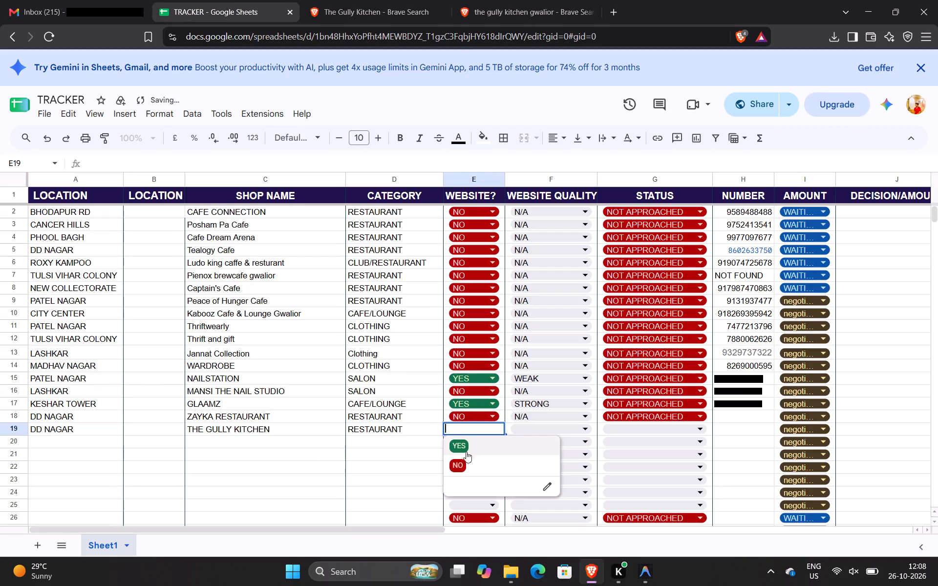
click(456, 461)
click(533, 432)
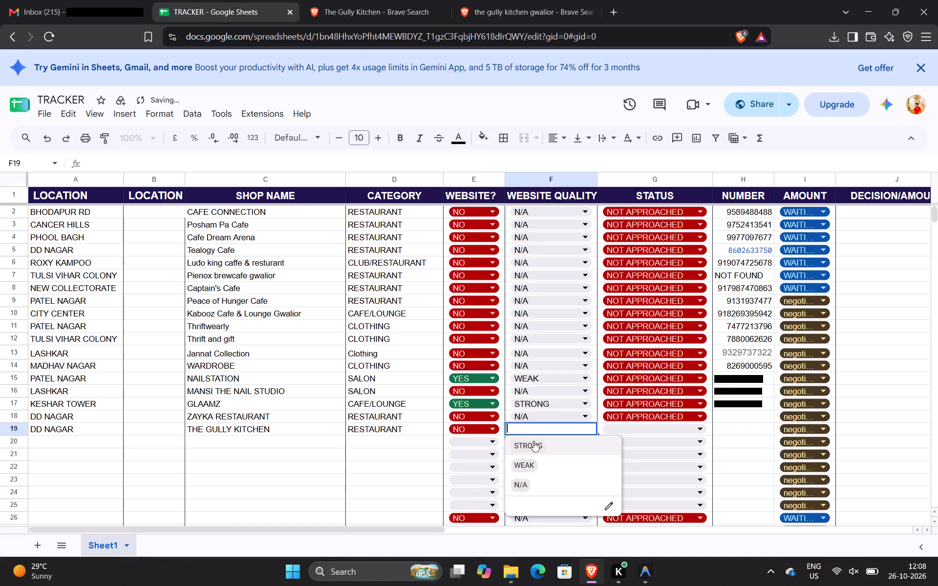
click(519, 483)
click(668, 425)
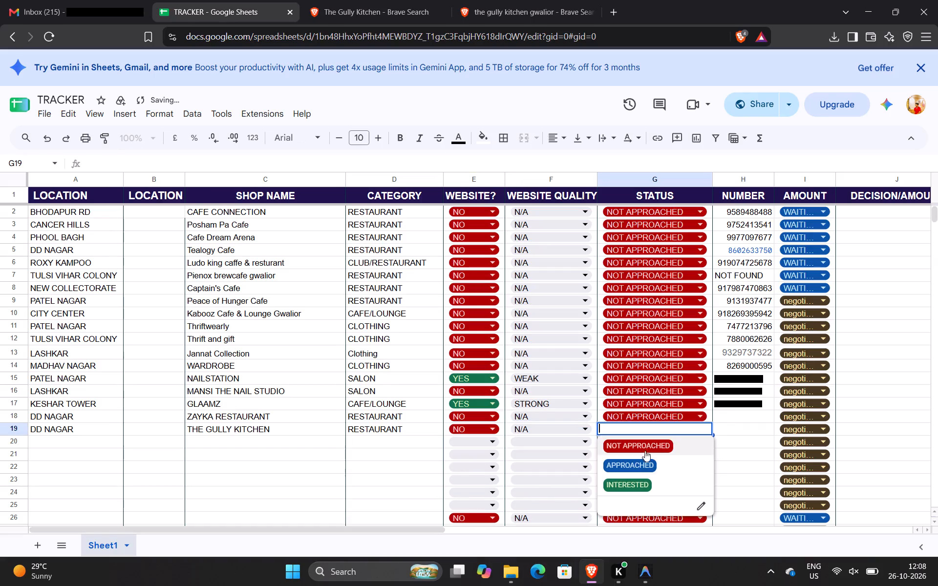
click(639, 444)
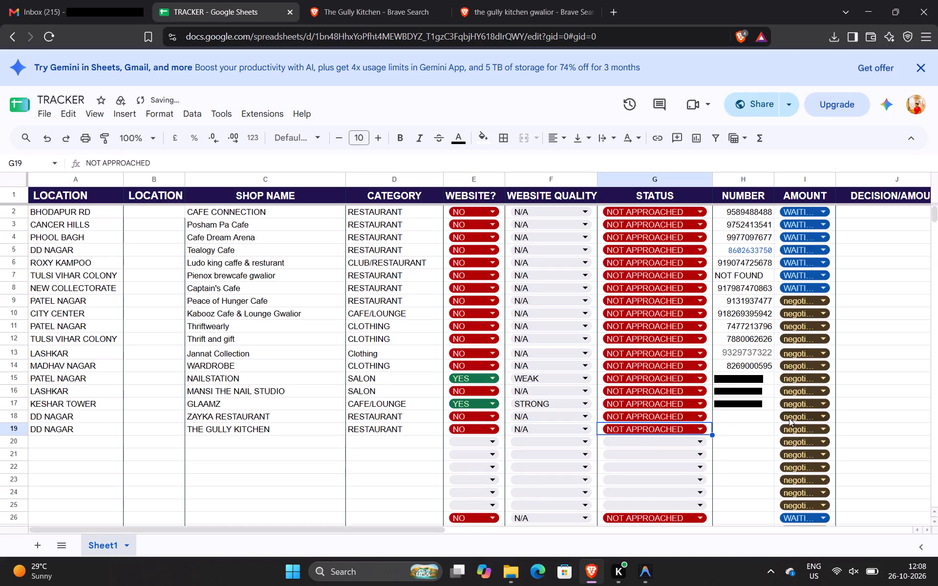
click(535, 0)
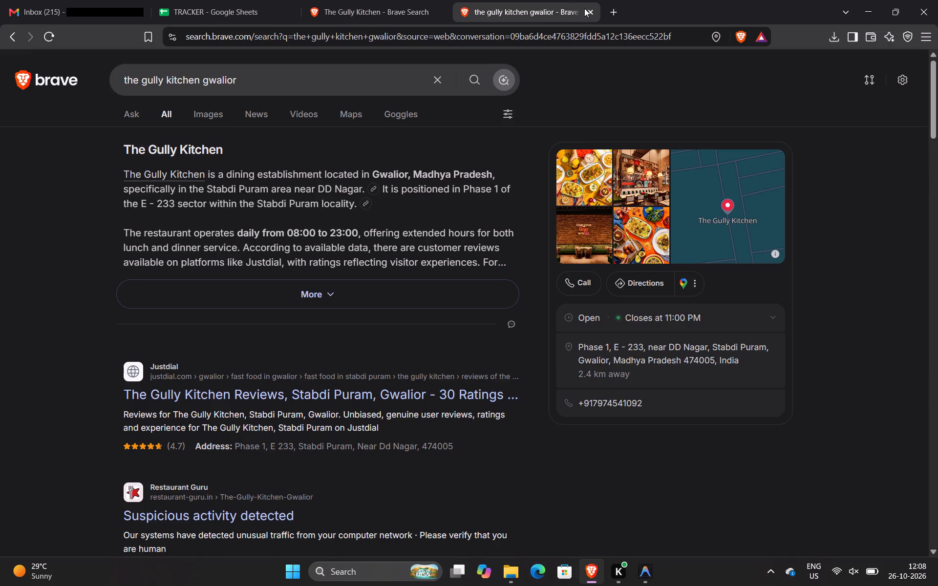
click(406, 0)
click(465, 355)
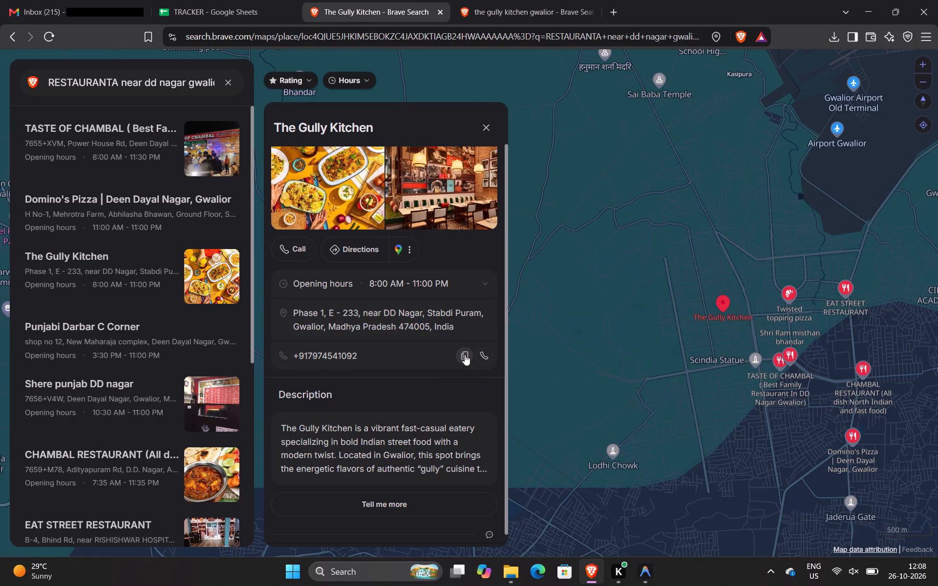
click(229, 0)
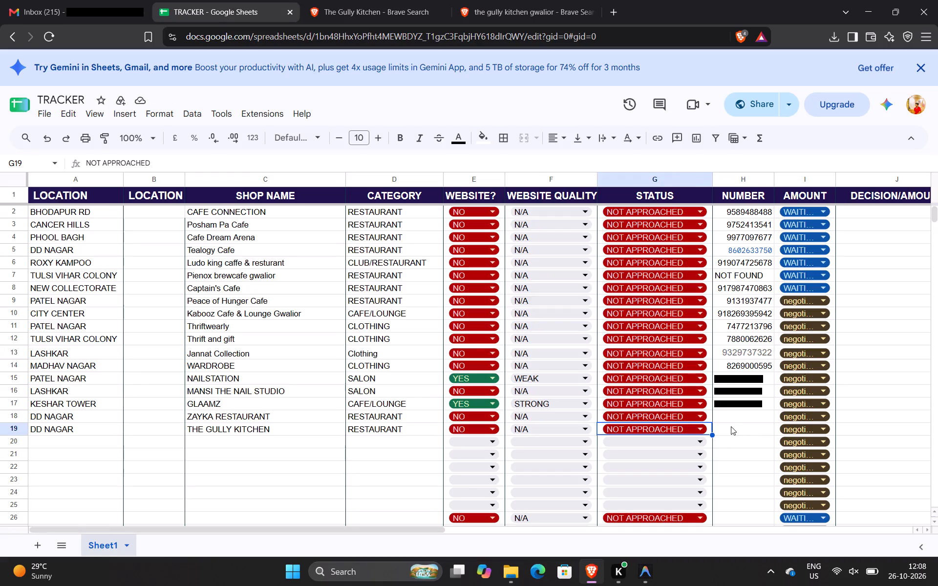
double_click(731, 426)
key(ctrl+v)
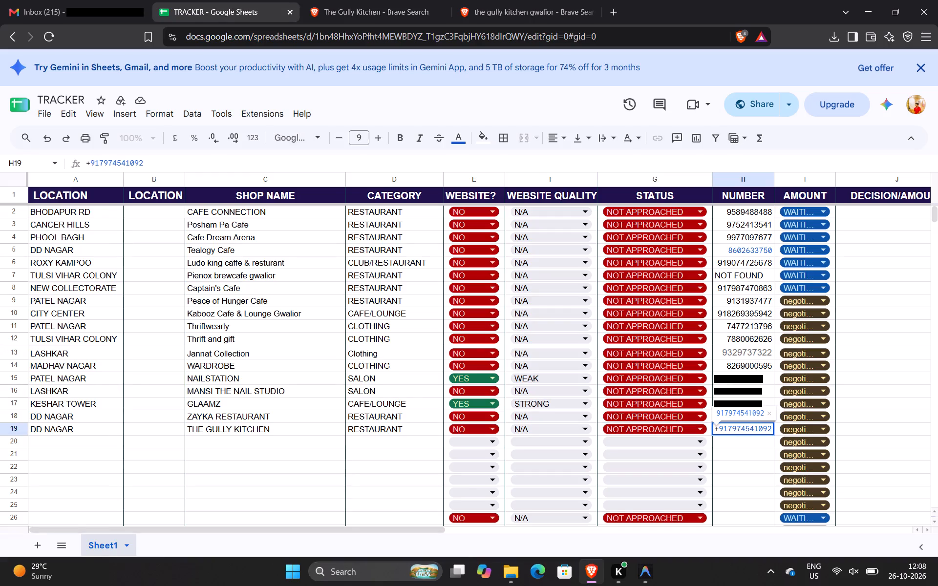
click(651, 465)
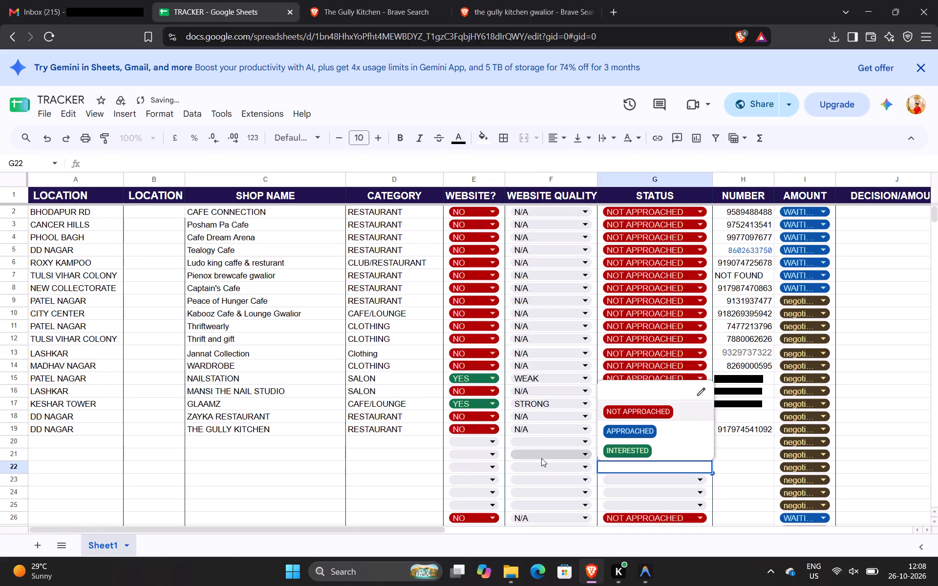
click(326, 463)
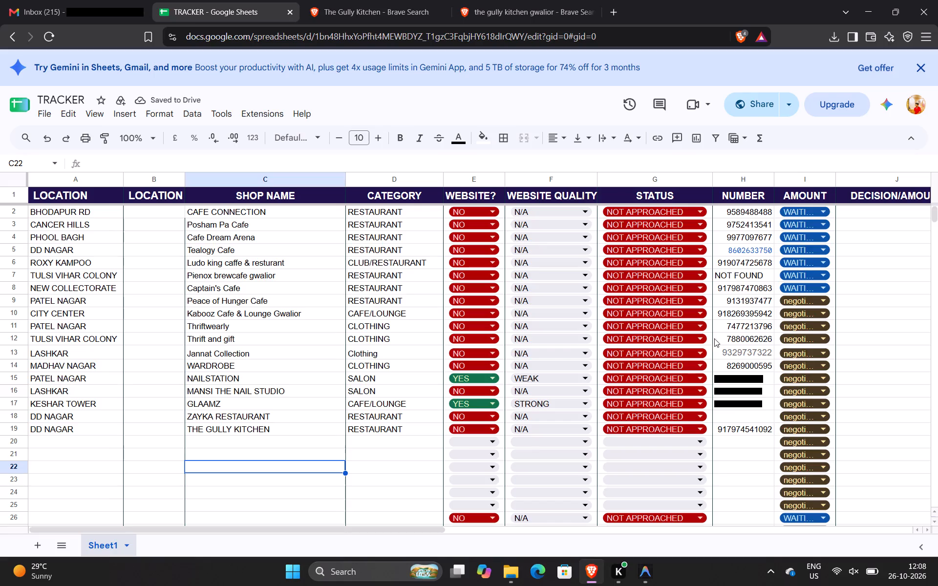
Return to the restaurant map results, open the CHAMBAL RESTAURANT listing to examine its contact details, and look further down the results.
click(483, 0)
click(389, 0)
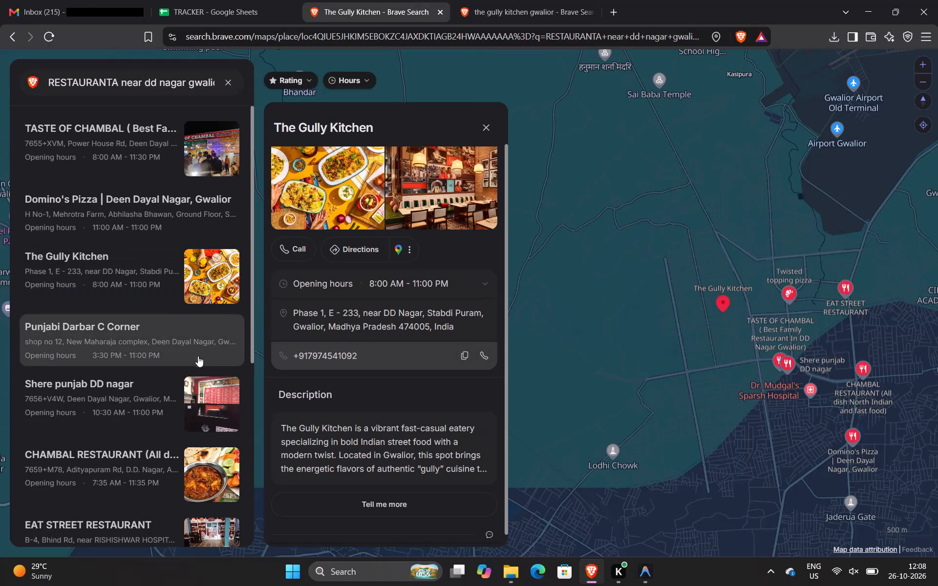
drag(109, 346, 112, 296)
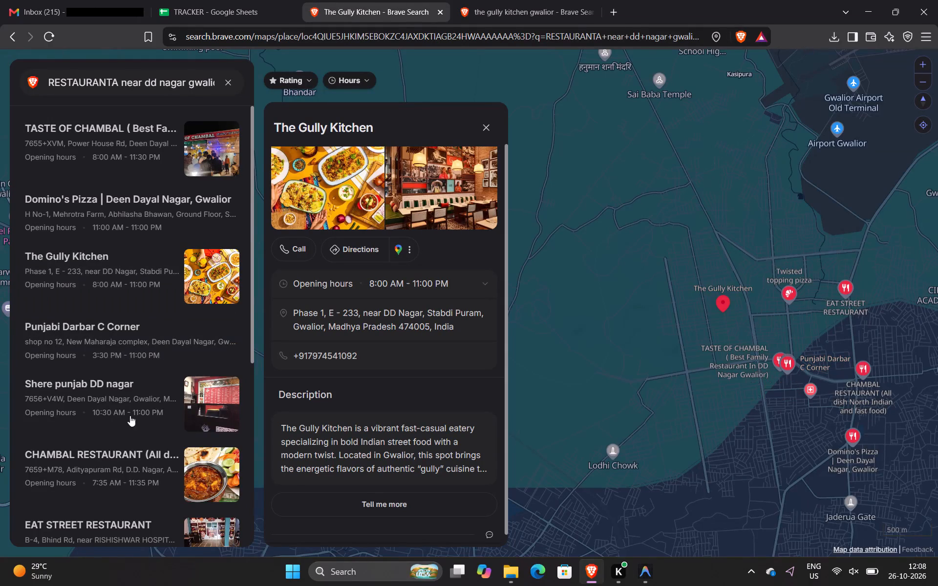
click(125, 464)
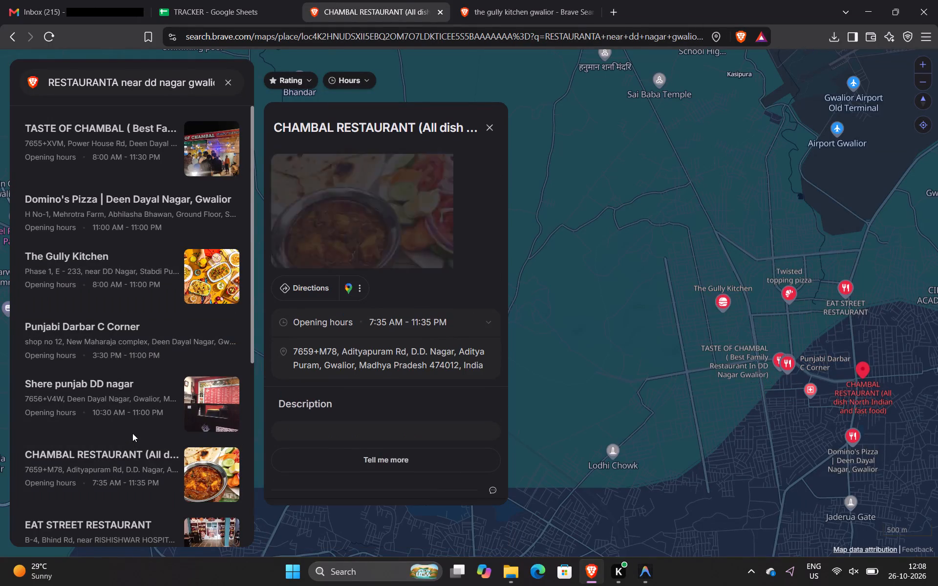
scroll(159, 378, down, 1)
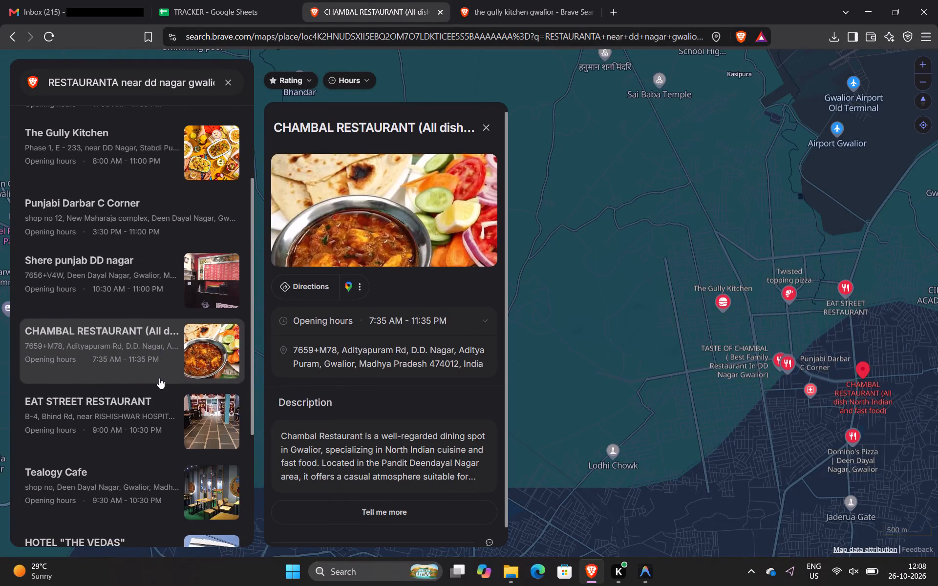
scroll(94, 428, down, 1)
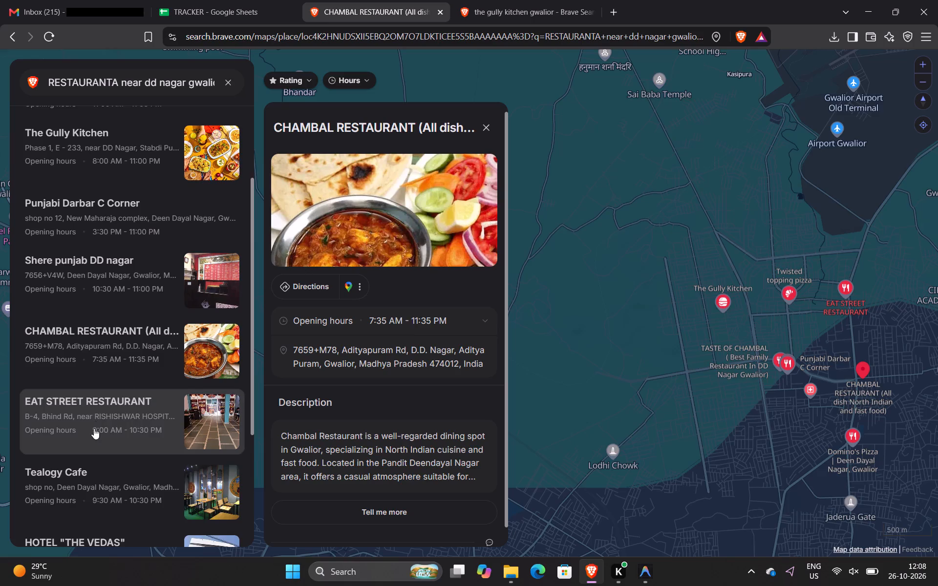
Look further down the restaurant map results and open the Tealogy Cafe and HOTEL "THE VEDAS" listings to examine their contact details.
scroll(94, 428, down, 1)
click(98, 421)
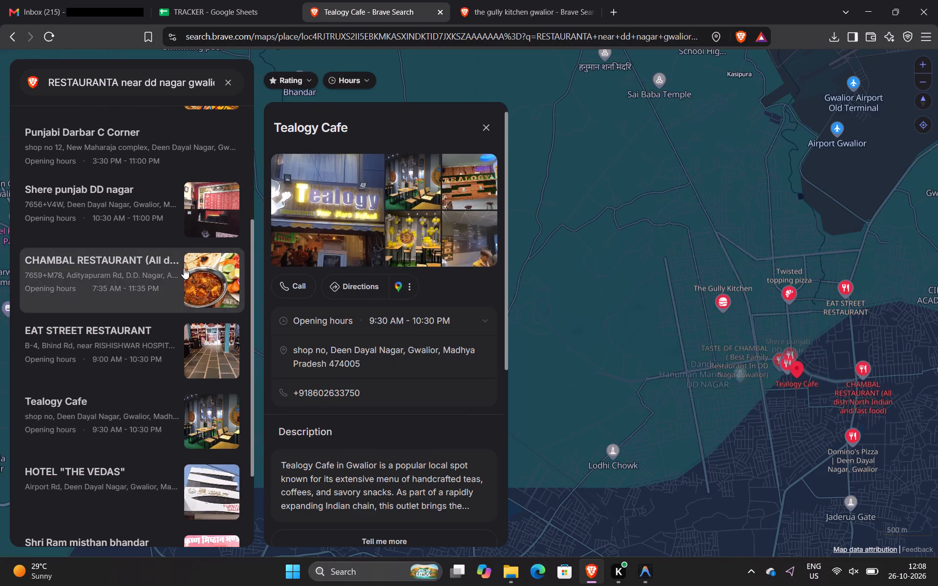
scroll(136, 399, down, 1)
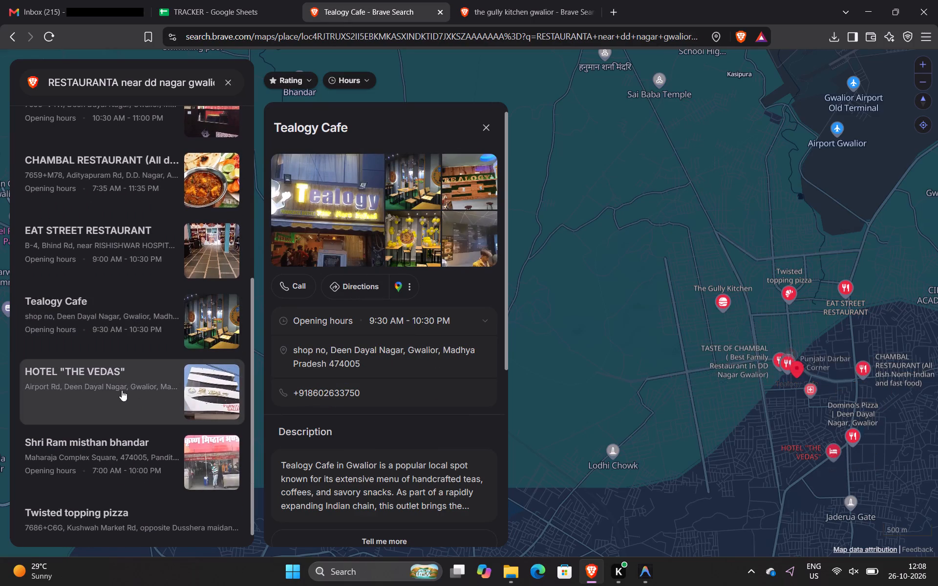
click(119, 388)
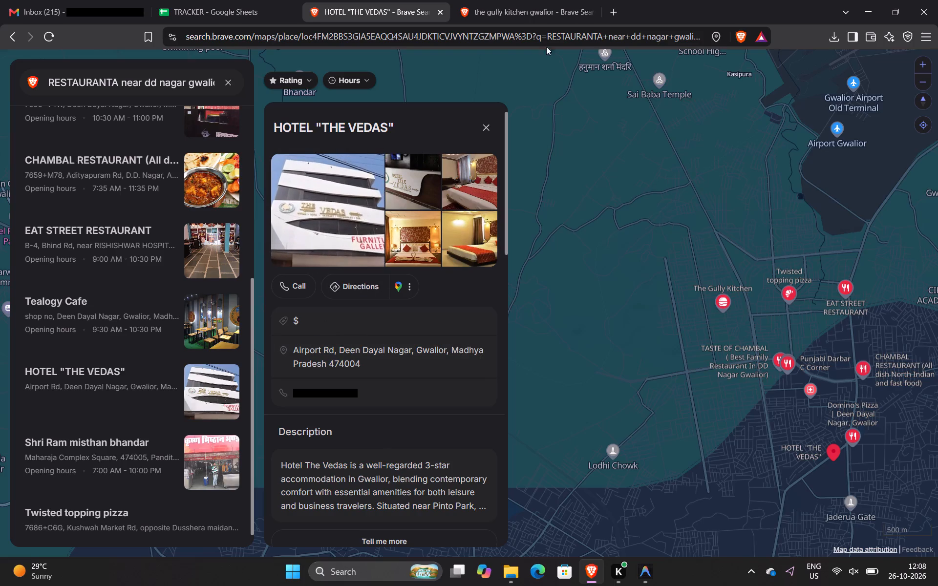
Search the web for HOTEL THE VEDAS gwalior and look through the results for the hotel's own website.
click(545, 10)
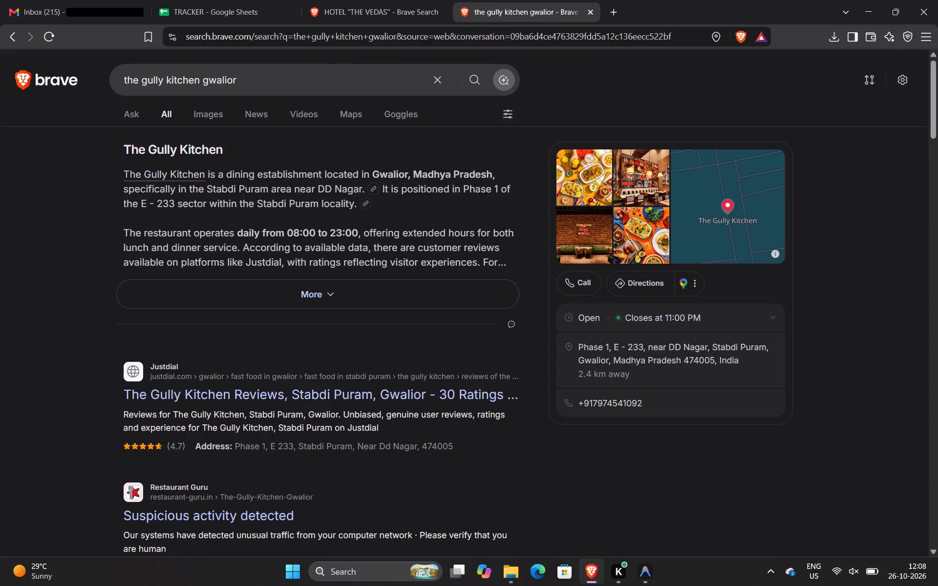
drag(197, 82, 88, 90)
key(BackSpace)
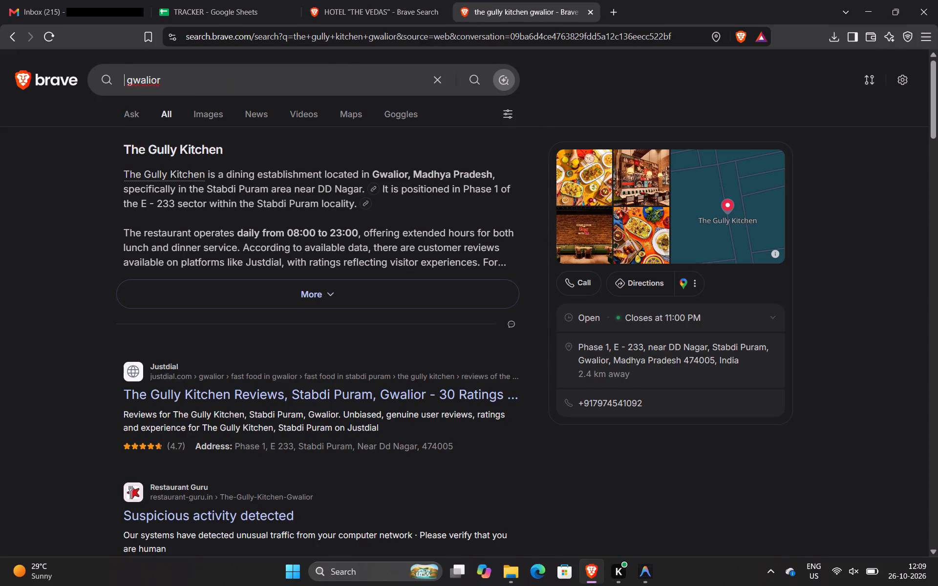
text(HOTEL THE)
key(space)
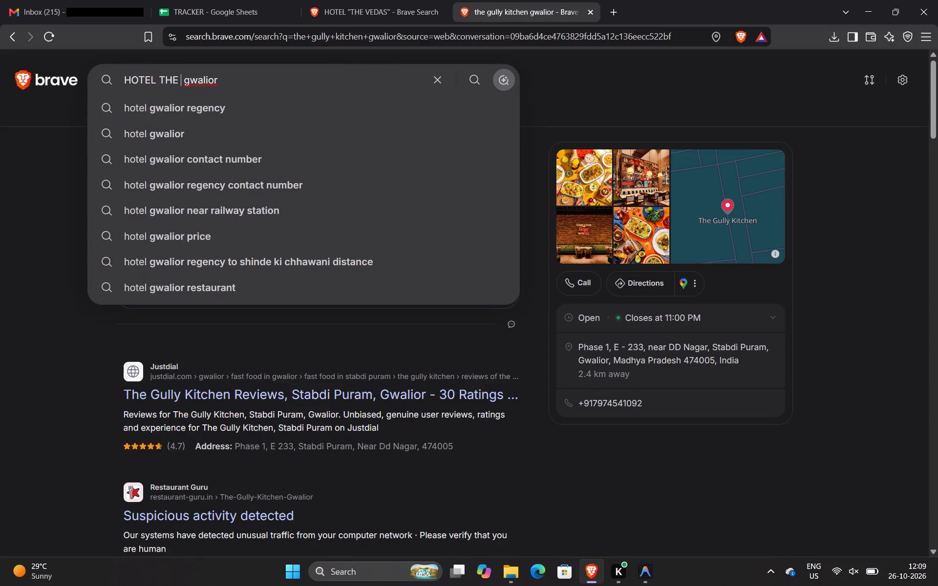
text(VED)
text(AS)
key(Return)
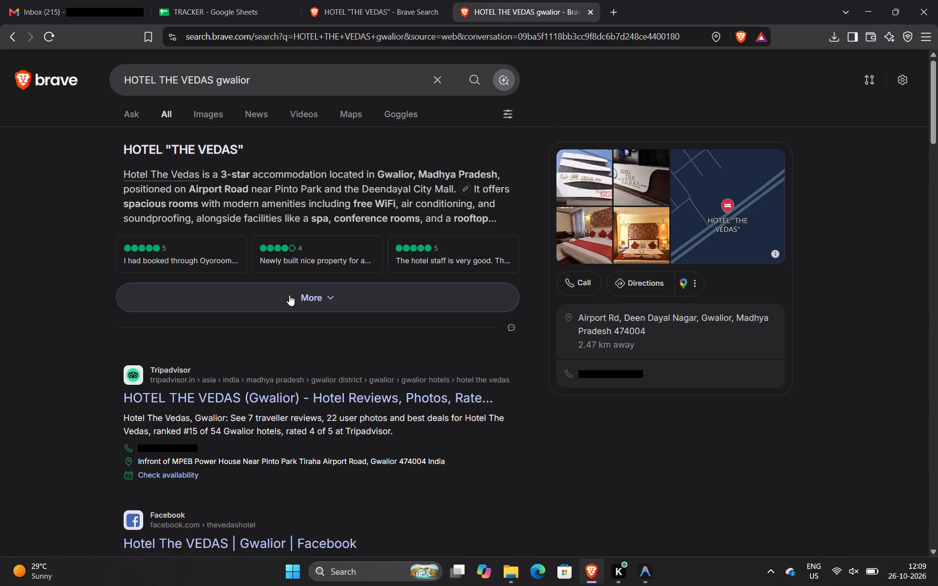
scroll(289, 295, down, 4)
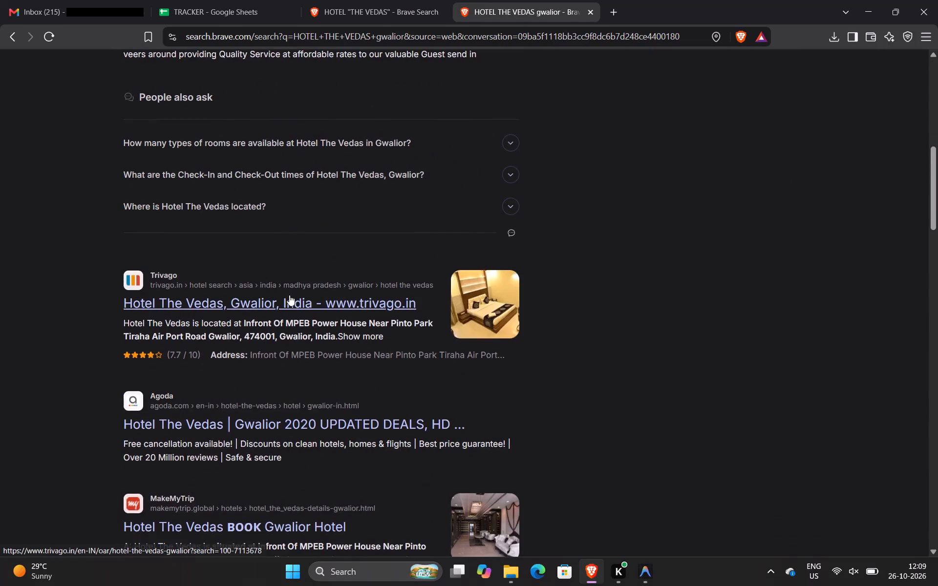
scroll(289, 295, down, 3)
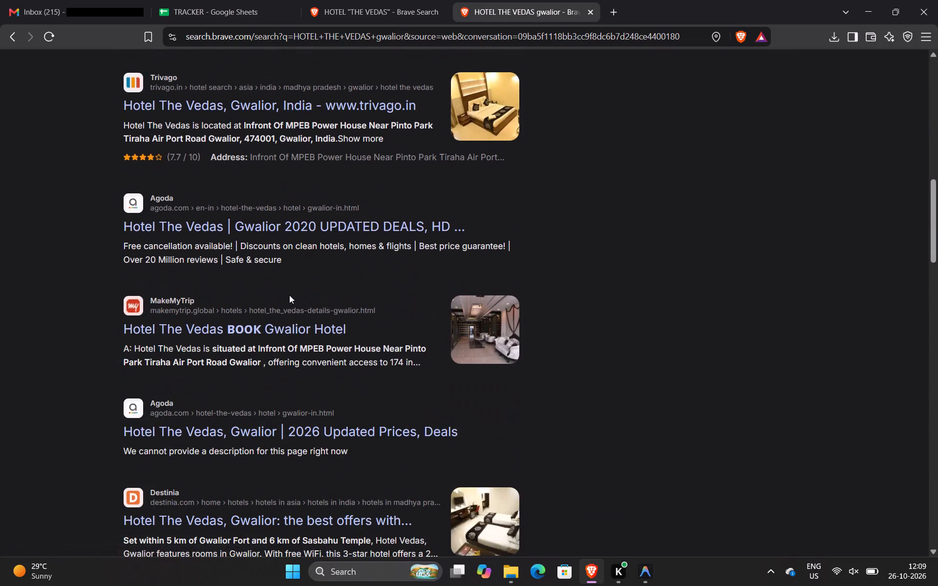
scroll(289, 295, up, 1)
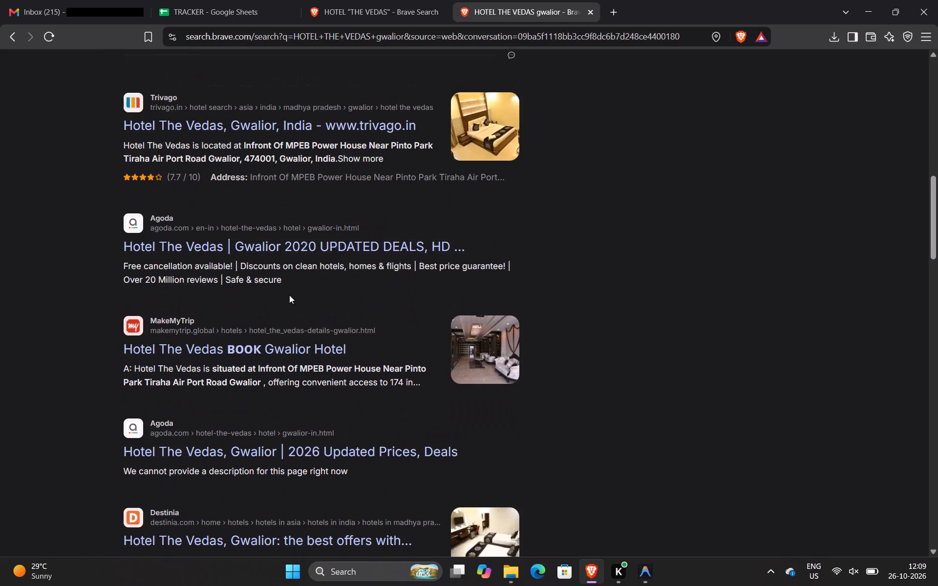
scroll(289, 295, up, 1)
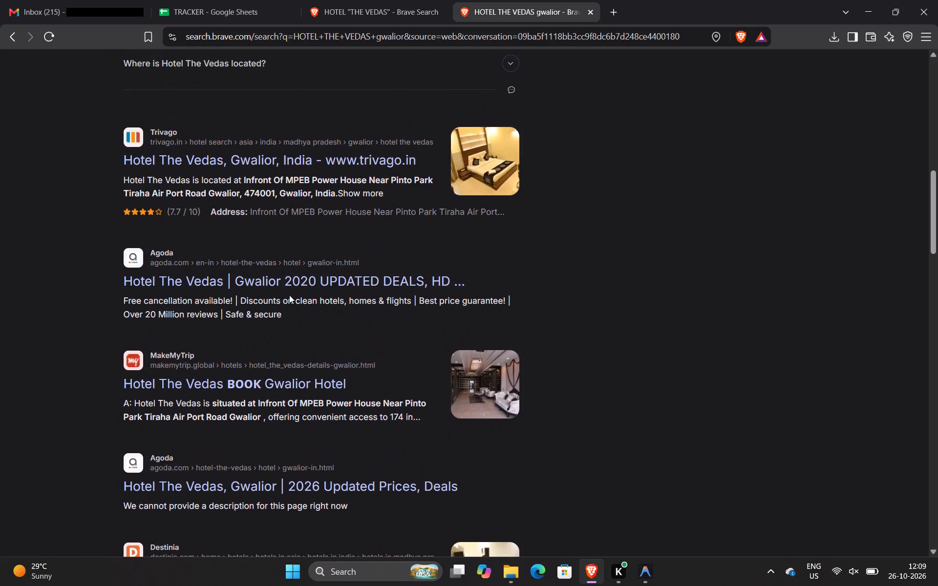
scroll(289, 295, down, 1)
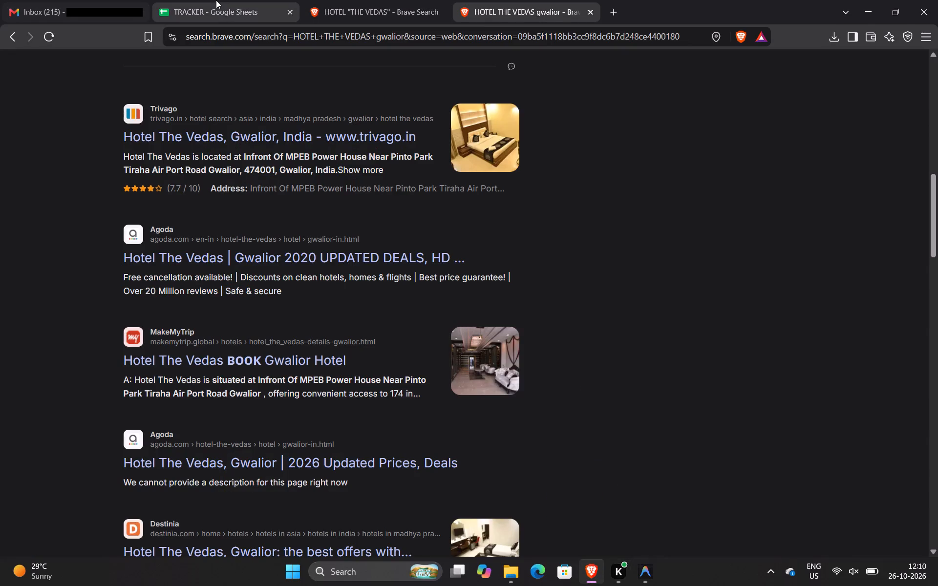
click(374, 0)
click(249, 0)
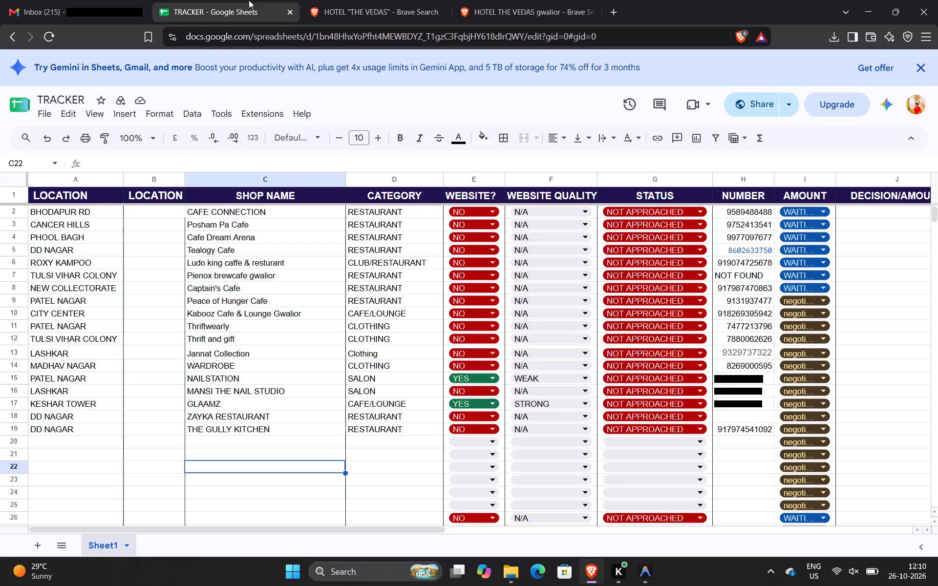
click(210, 441)
double_click(210, 441)
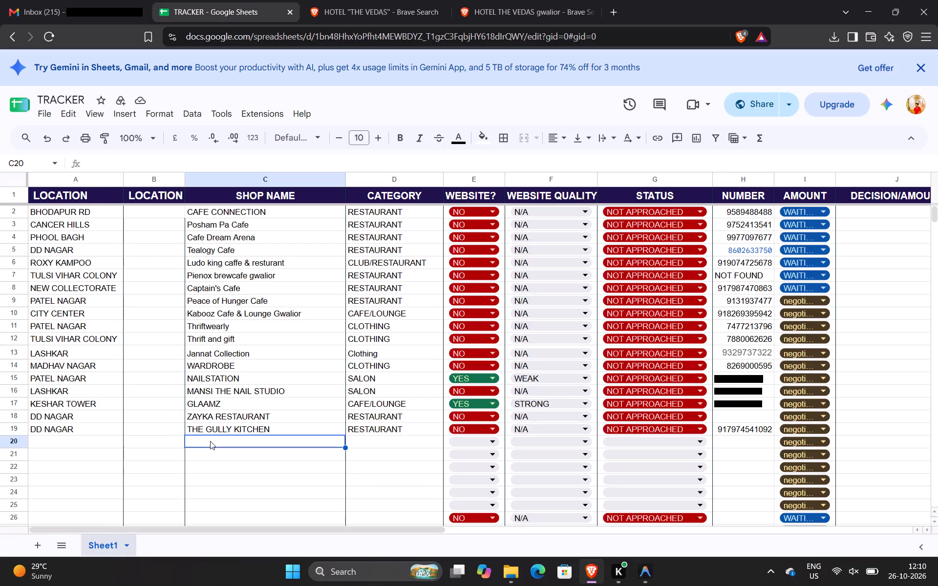
text(THE HOTEL)
key(space)
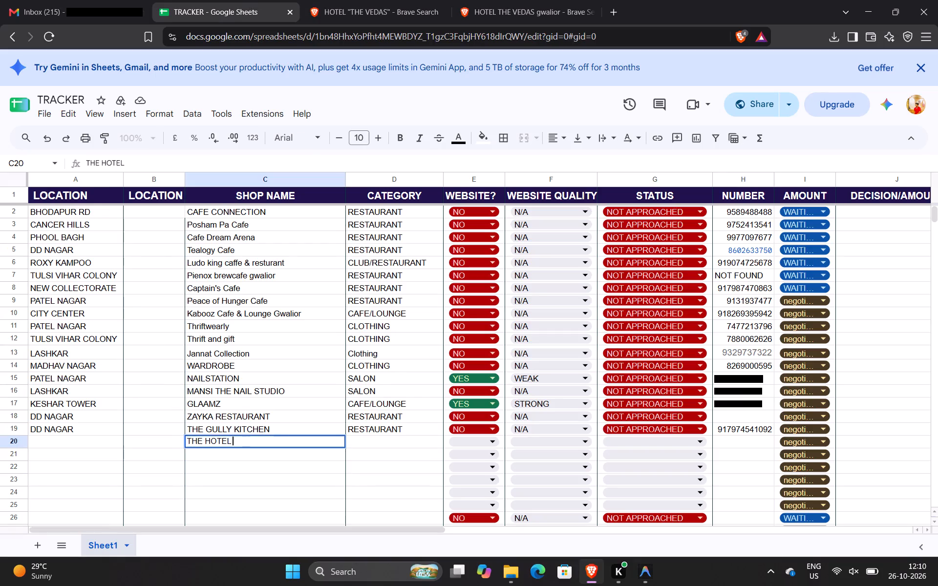
key(BackSpace)
key(BackSpace)
key(BackSpace)
key(BackSpace)
key(BackSpace)
key(BackSpace)
key(BackSpace)
key(BackSpace)
key(BackSpace)
key(BackSpace)
key(BackSpace)
text(HOTEL " THE VEDAS")
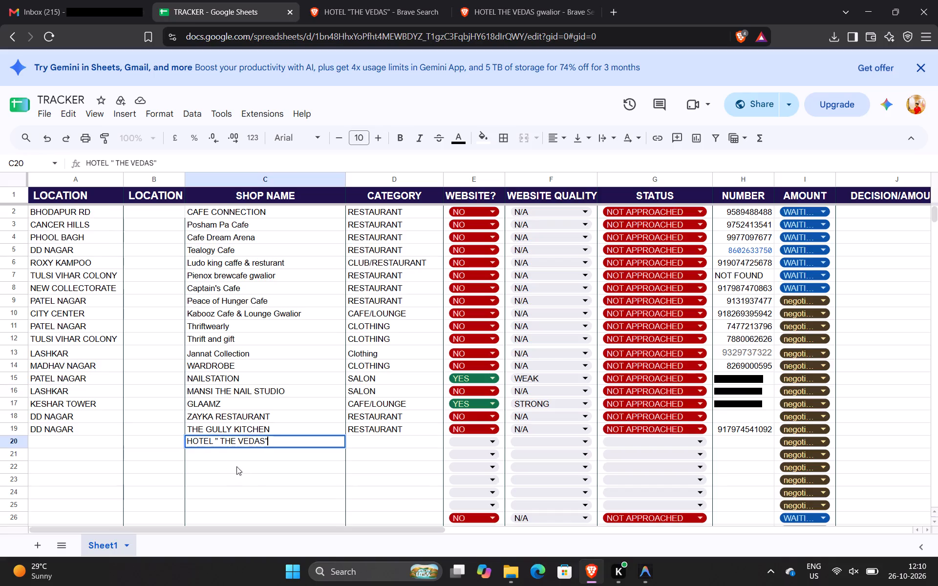
key(space)
key(BackSpace)
key(BackSpace)
key(space)
text(")
Enter HOTEL/RESTAURANT as the category for the hotel in row 20.
click(381, 440)
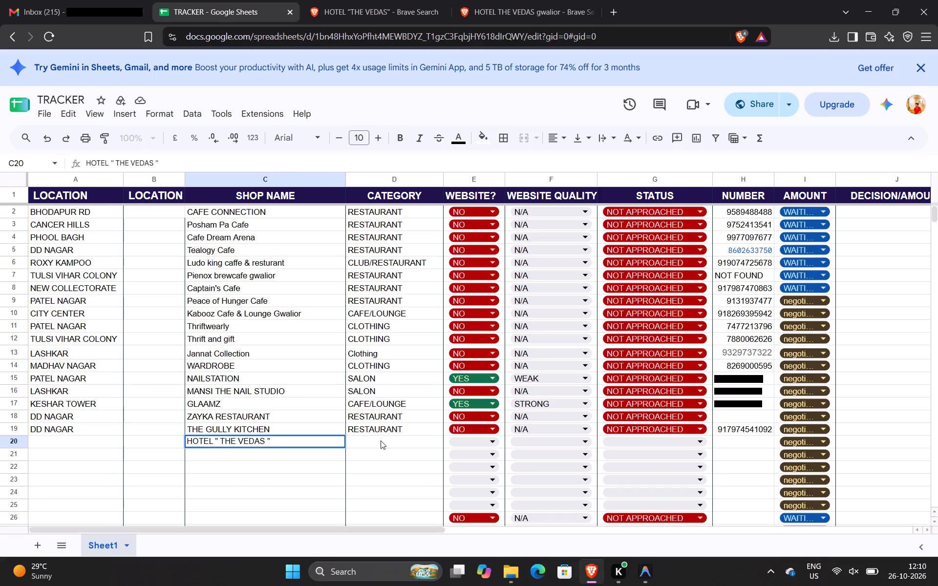
click(380, 440)
text(HOTEL/RESTAURANT)
For the HOTEL " THE VEDAS " row, set the website to NO, website quality to N/A and status to NOT APPROACHED.
click(481, 440)
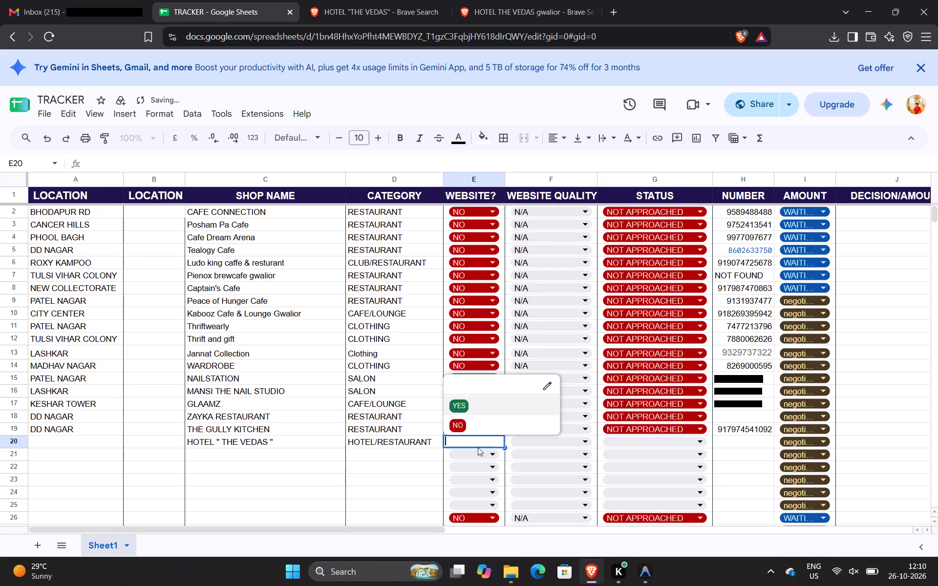
click(466, 426)
click(525, 443)
click(524, 428)
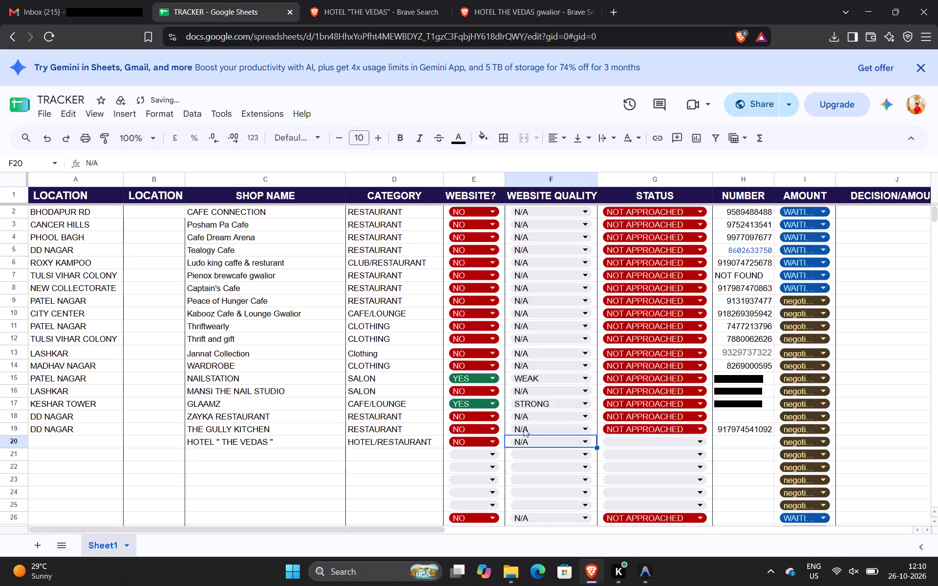
click(636, 441)
click(623, 380)
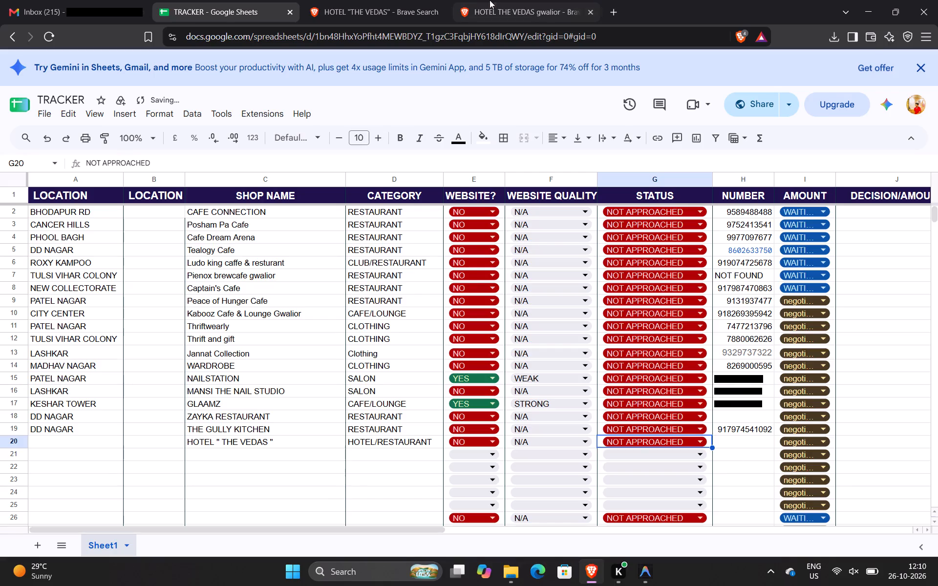
Copy the hotel's phone number from its map listing into the NUMBER cell of row 20.
click(308, 0)
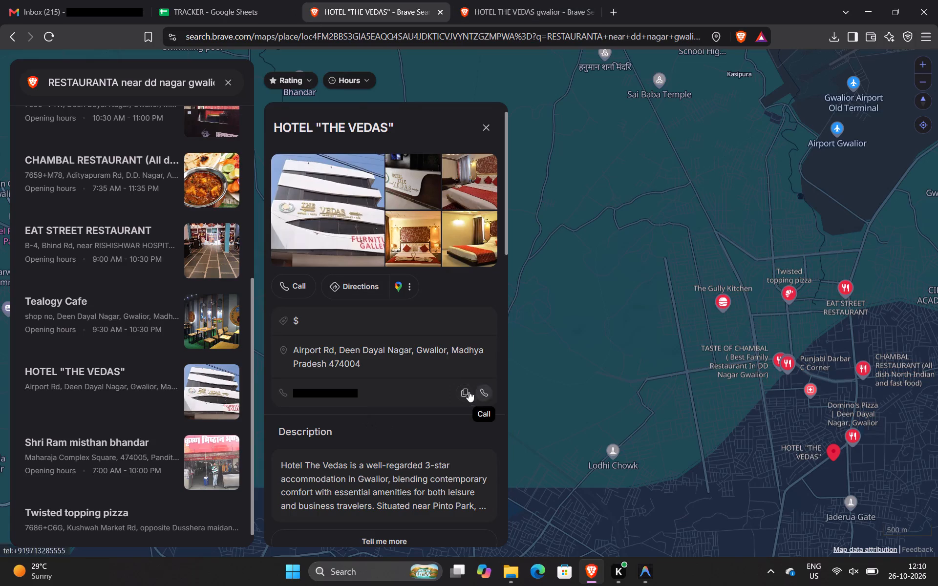
click(463, 391)
click(479, 0)
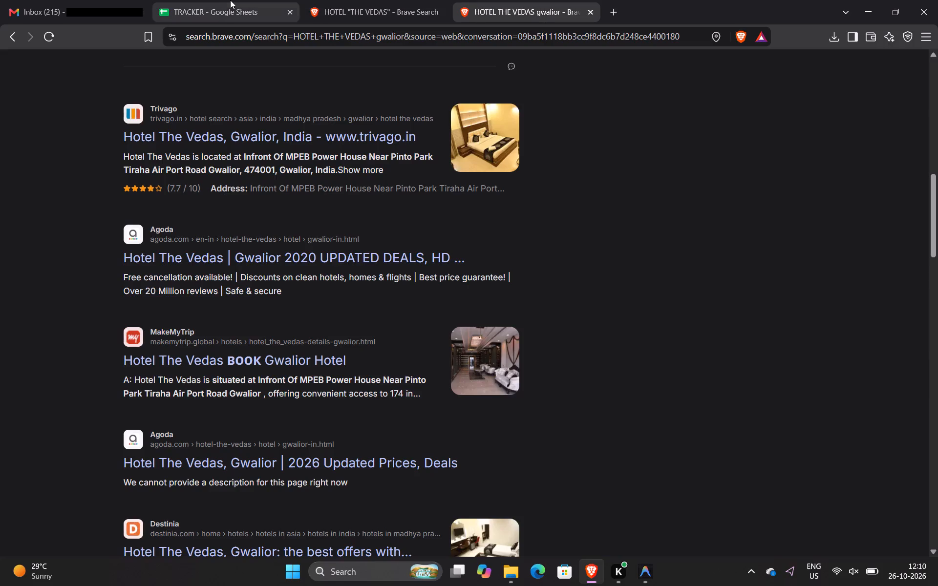
click(230, 0)
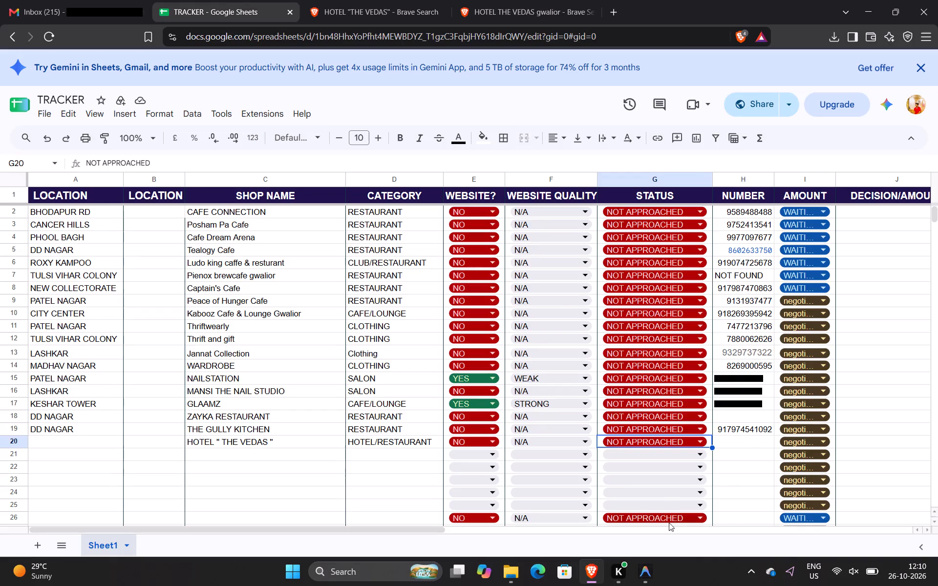
double_click(746, 437)
double_click(736, 440)
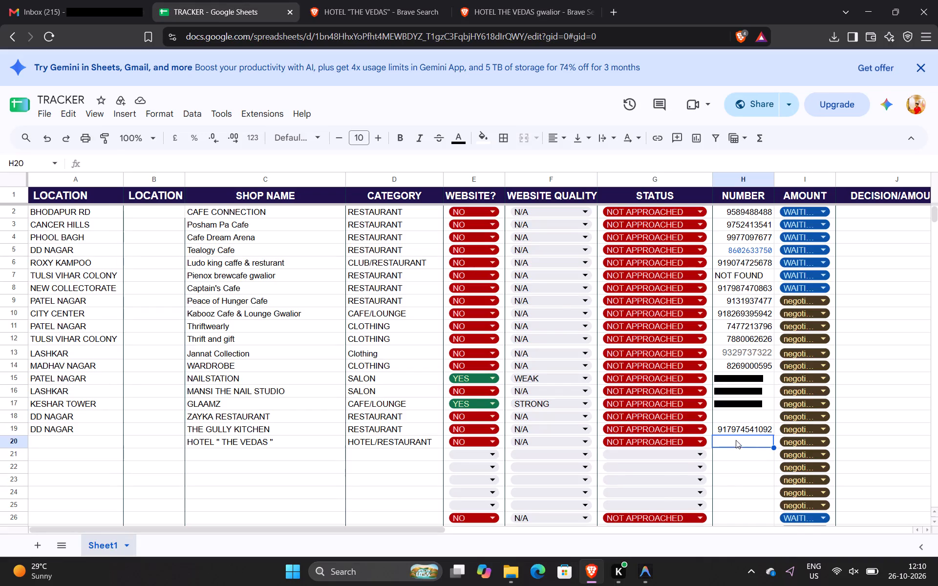
key(ctrl+v)
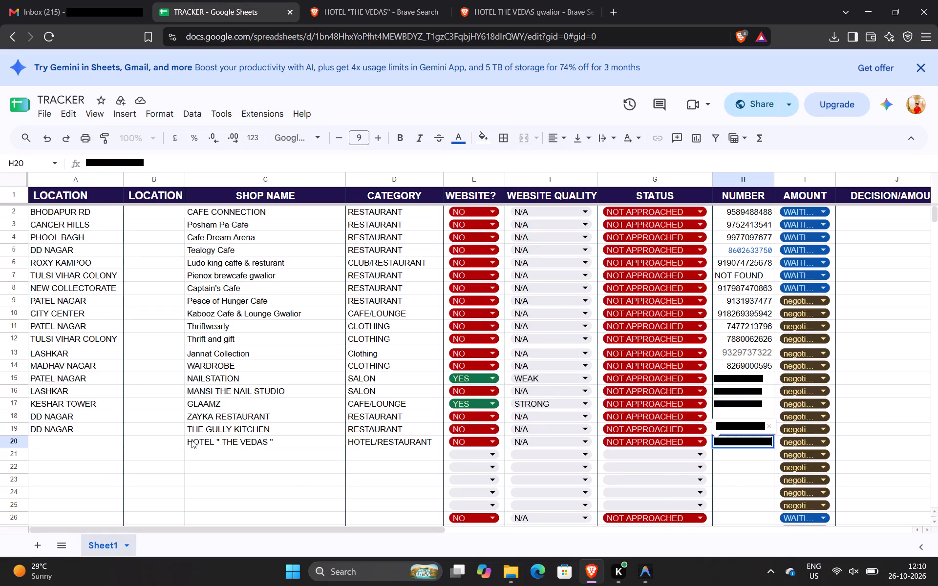
Check the hotel's address in its map listing and enter AIRPORT RD DD as the location of HOTEL " THE VEDAS " in row 20.
click(344, 0)
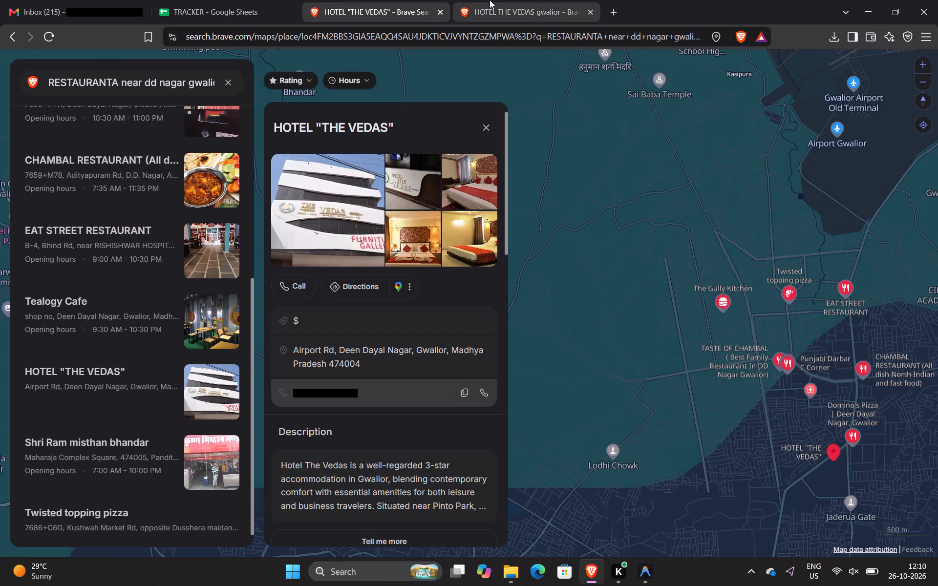
click(246, 0)
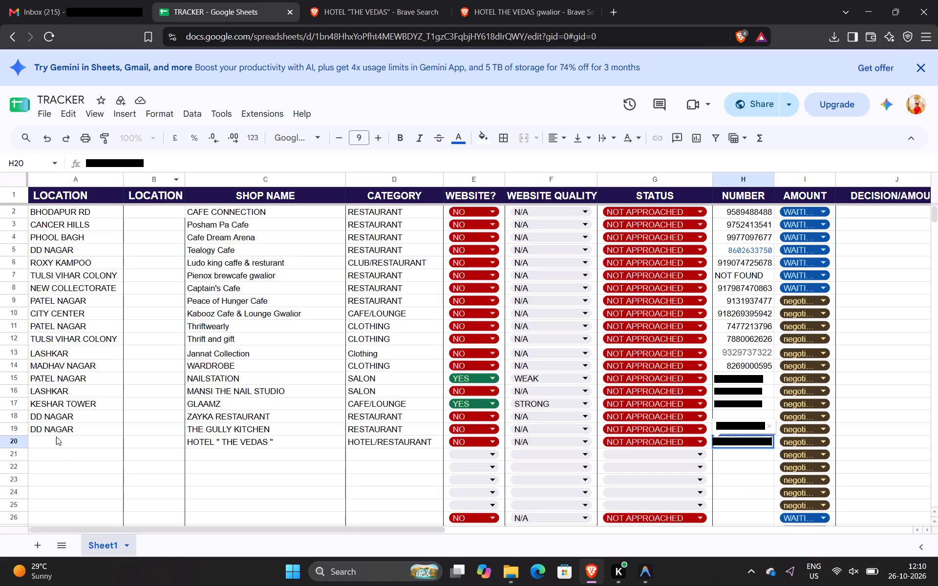
double_click(60, 439)
text(AIRPO)
key(BackSpace)
text(ORT RD DD NAGAR)
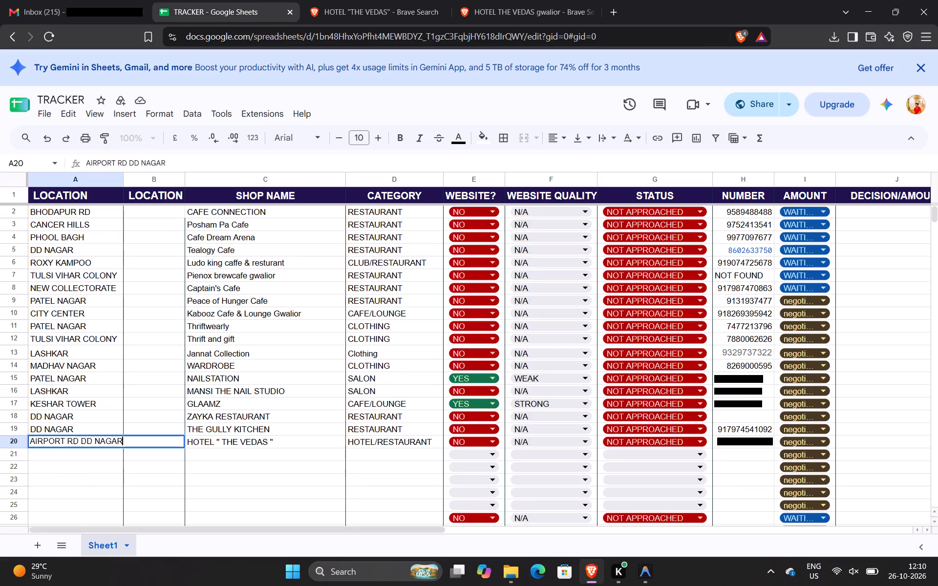
key(BackSpace)
key(BackSpace)
key(BackSpace)
key(BackSpace)
key(BackSpace)
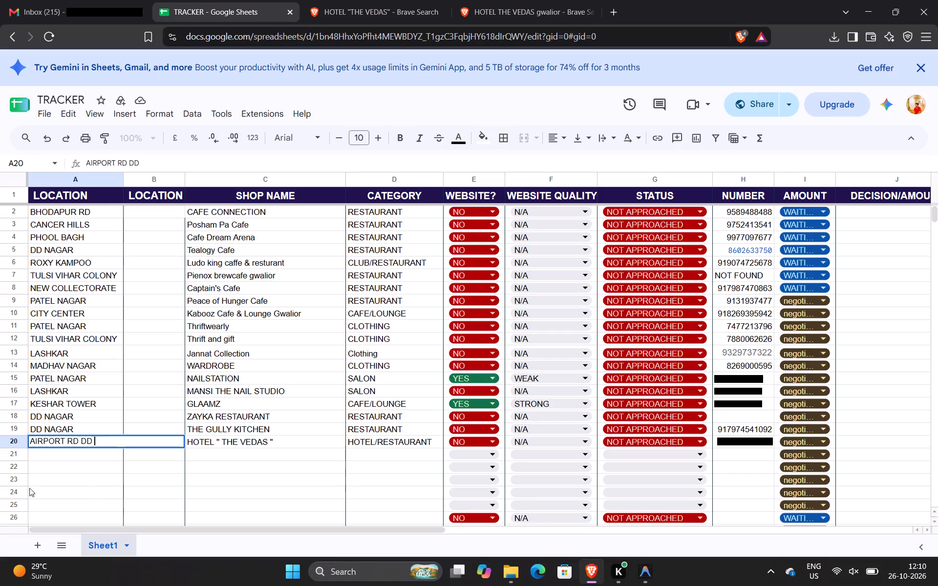
click(87, 484)
Change the location of HOTEL " THE VEDAS " in row 20 to AIRPORT DD NAGAR.
double_click(98, 439)
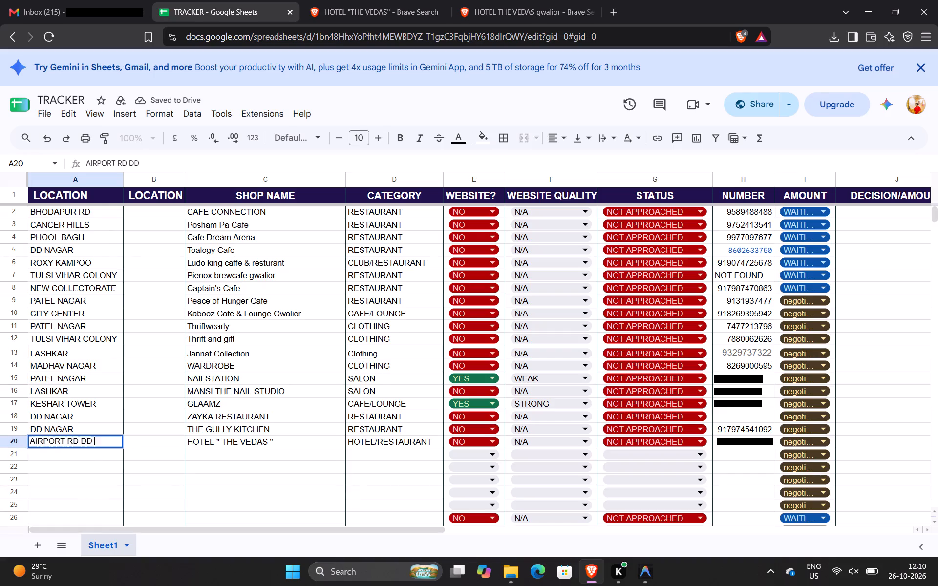
key(BackSpace)
key(BackSpace)
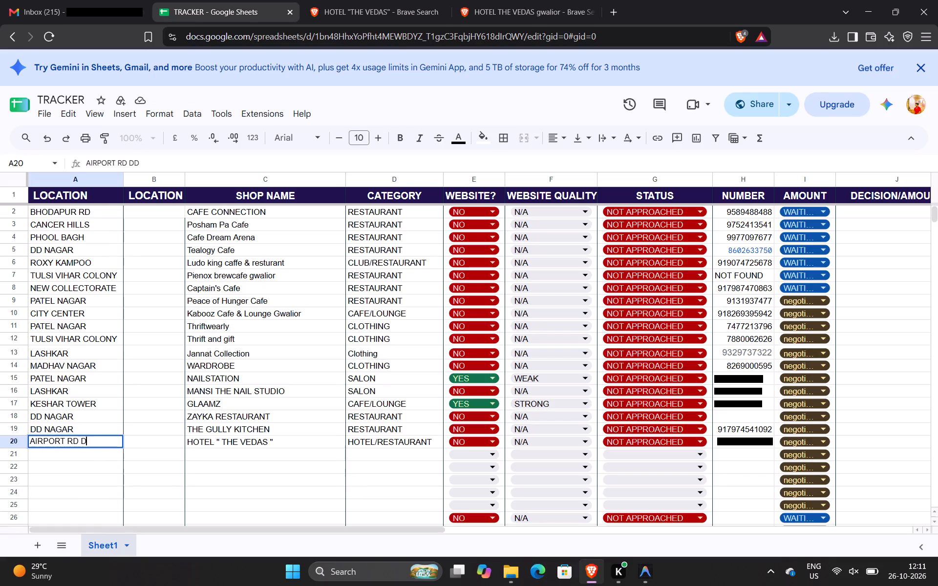
key(BackSpace)
key(BackSpace)
key(BackSpace)
key(BackSpace)
key(BackSpace)
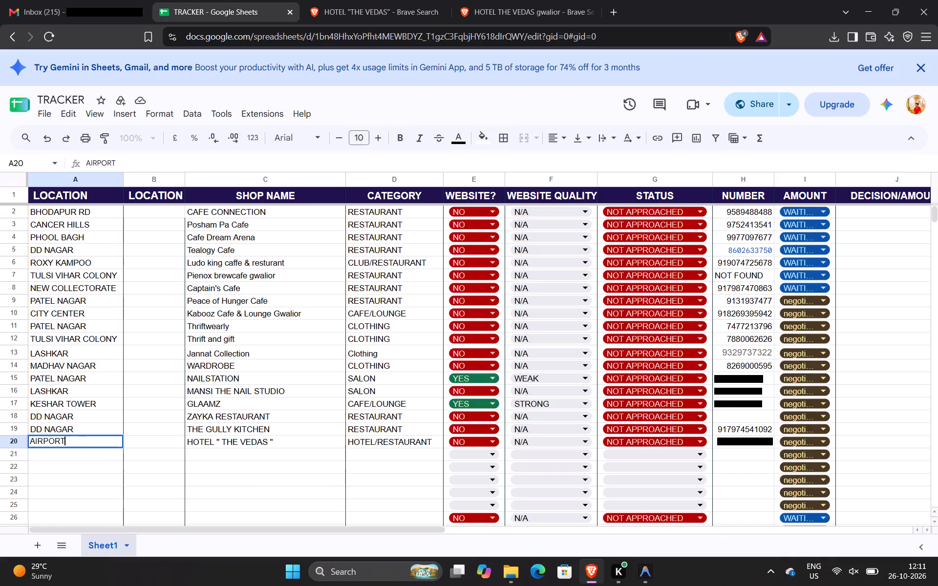
text(RD)
key(BackSpace)
key(BackSpace)
key(space)
text(DD NAGAR)
click(193, 489)
scroll(229, 453, down, 1)
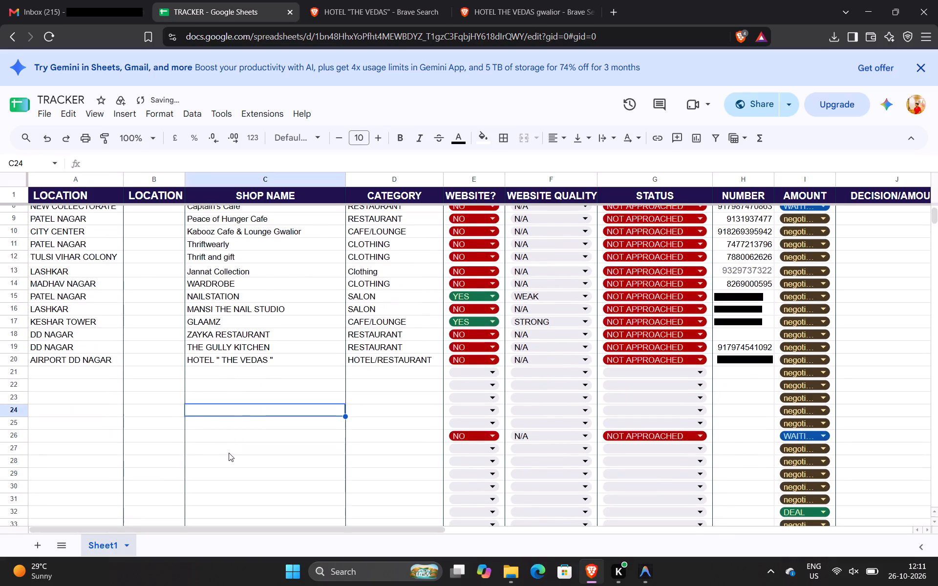
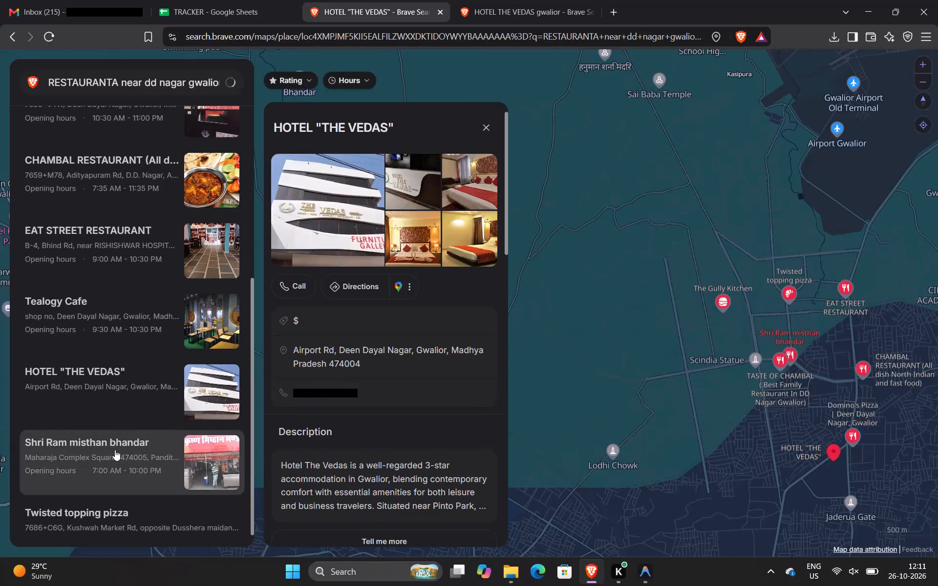
Check the Shere punjab DD nagar map listing and its Google Maps results for contact details, and review the TRACKER entries.
scroll(115, 450, down, 1)
scroll(94, 280, up, 1)
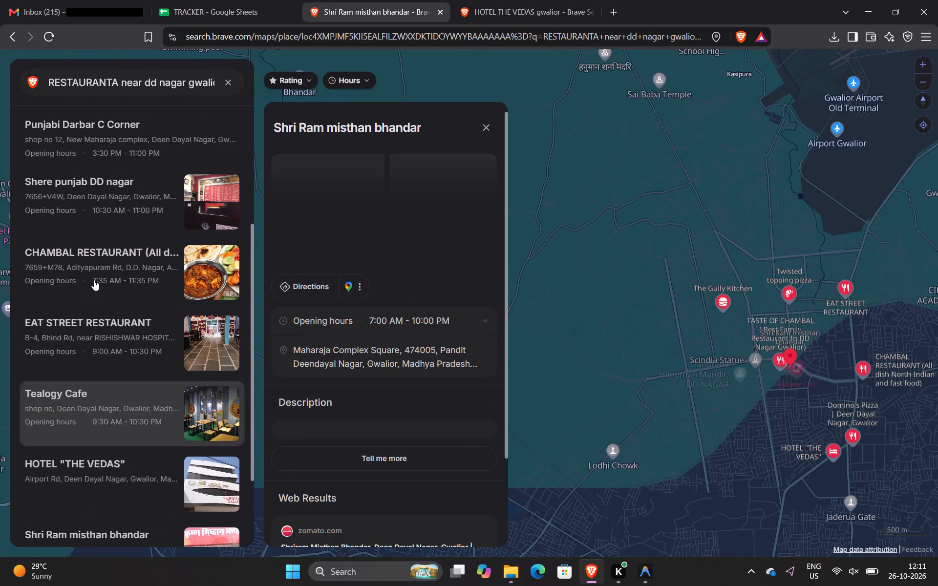
scroll(94, 280, up, 1)
click(94, 225)
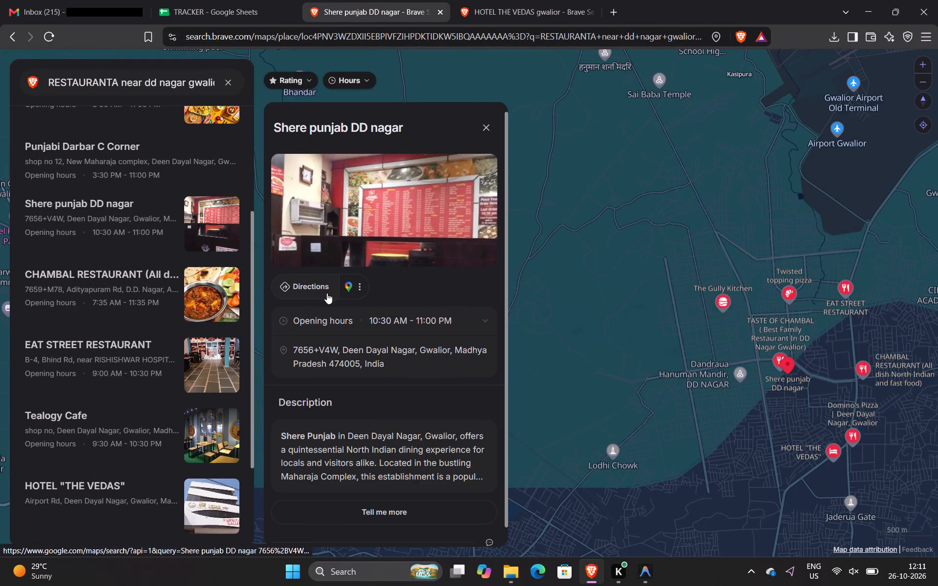
scroll(359, 259, down, 6)
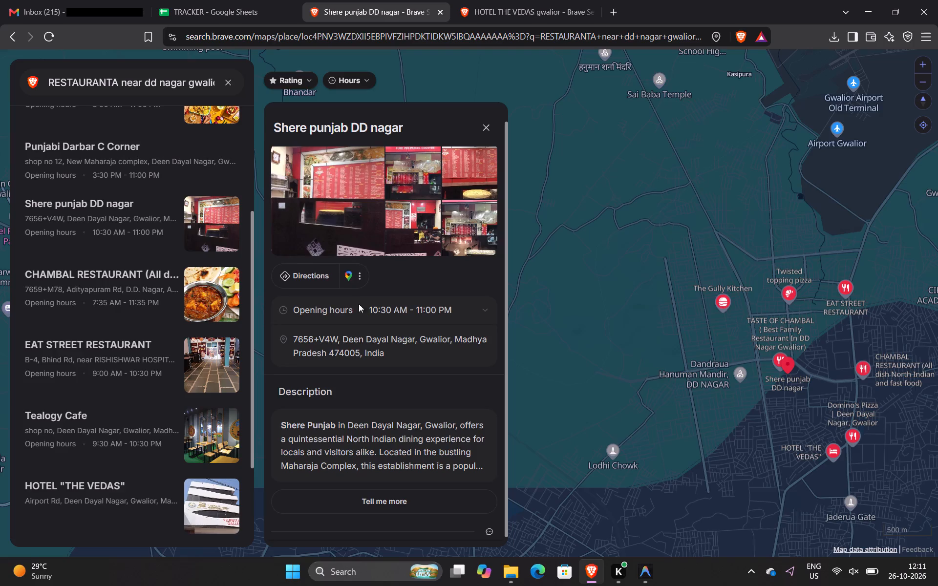
click(306, 279)
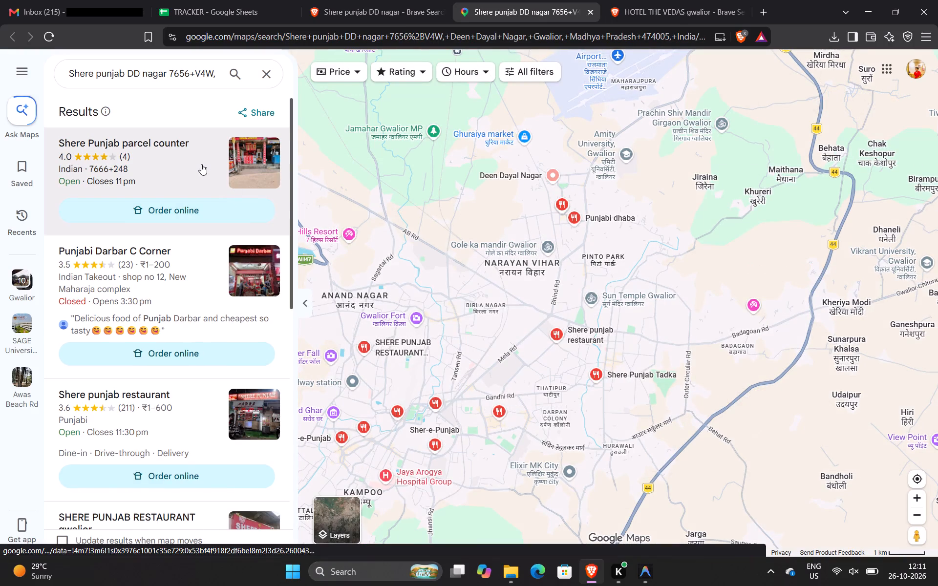
click(589, 12)
click(216, 0)
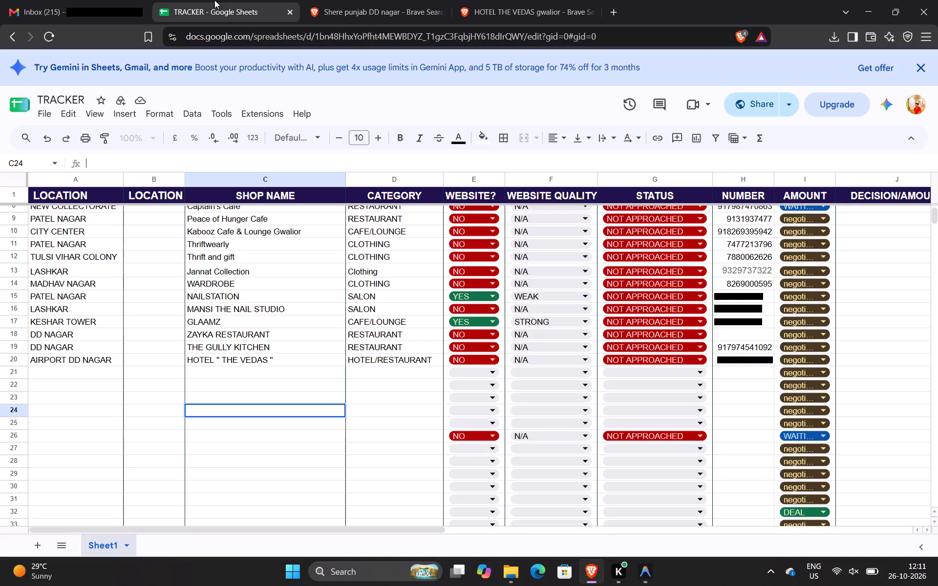
Change the map search from dd nagar to RESTAURANTA near gole ka mandir gwalior and run it.
click(494, 0)
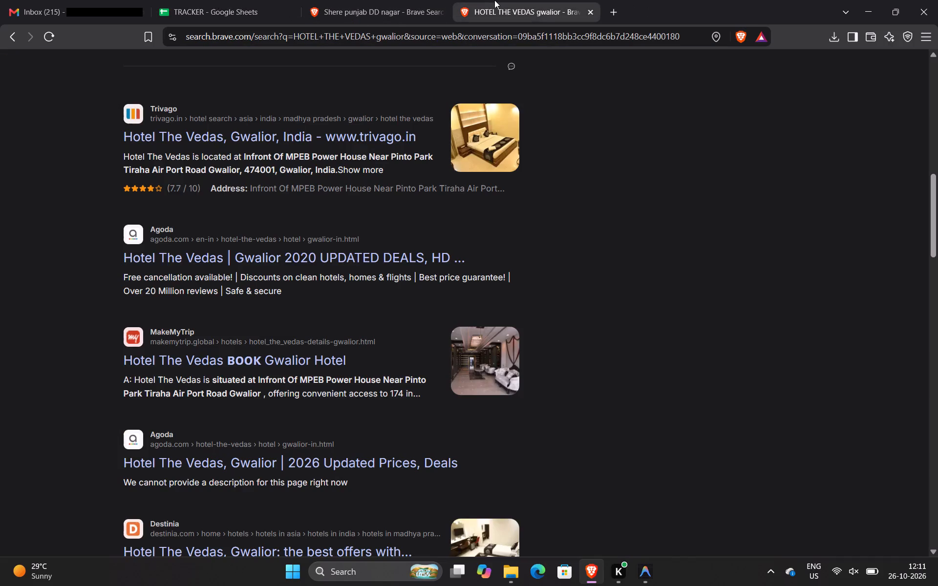
click(364, 13)
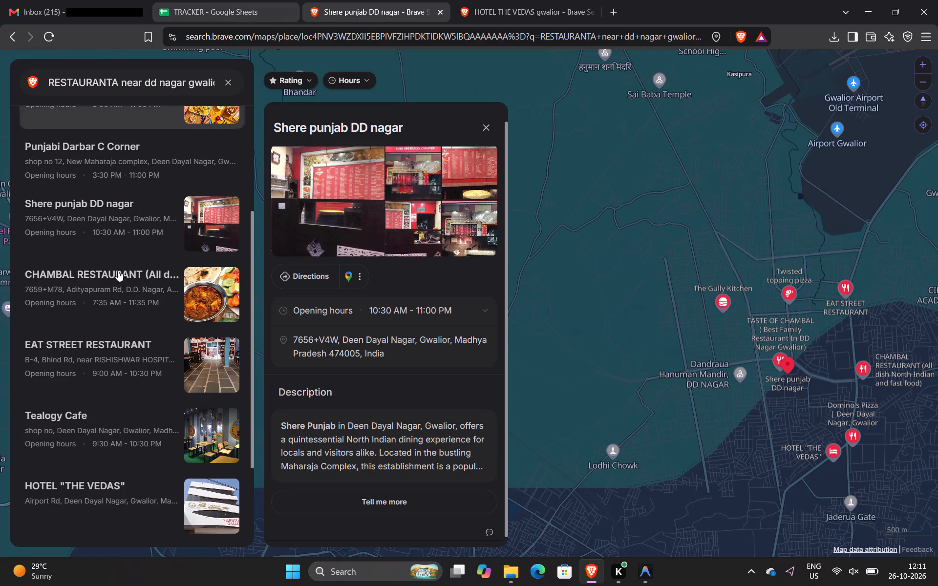
scroll(114, 318, down, 5)
scroll(118, 301, up, 6)
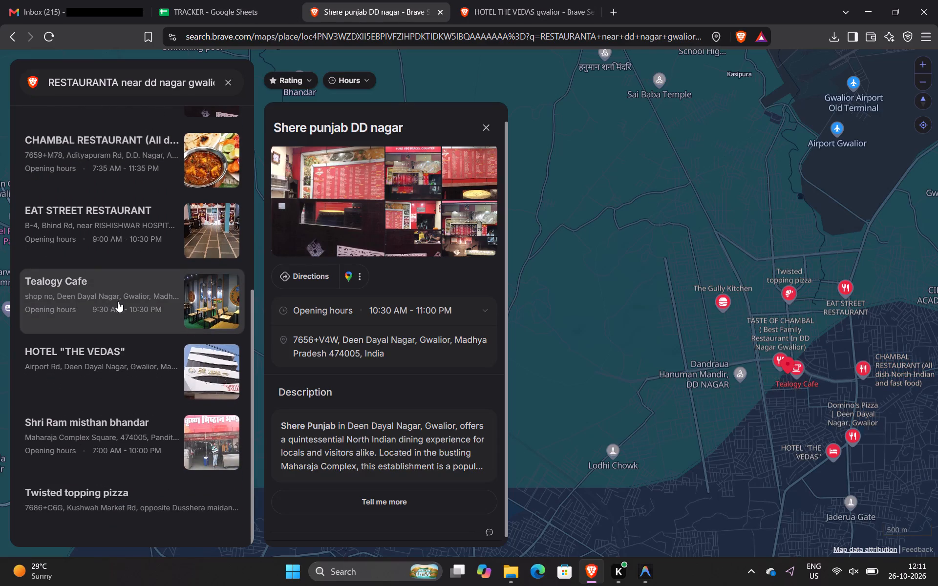
double_click(149, 81)
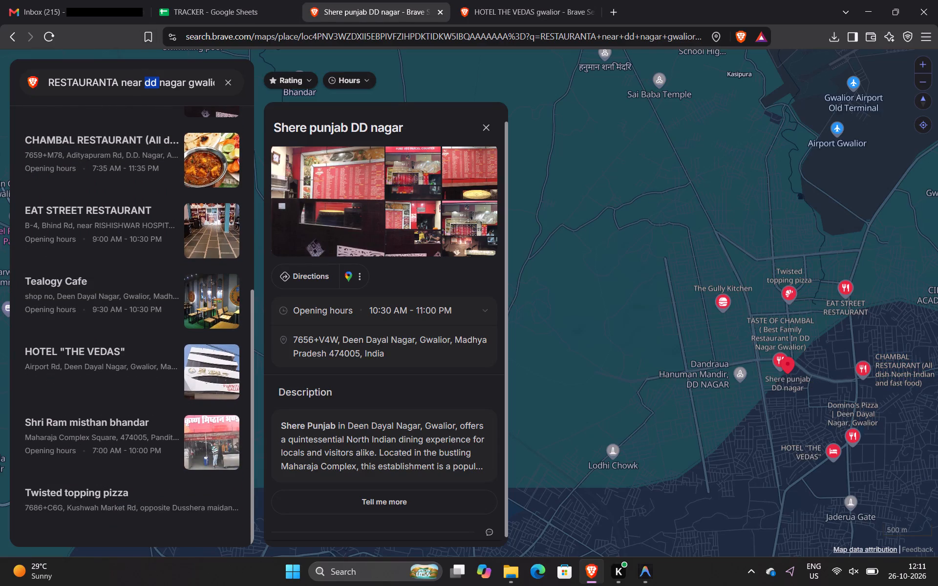
key(BackSpace)
key(Up)
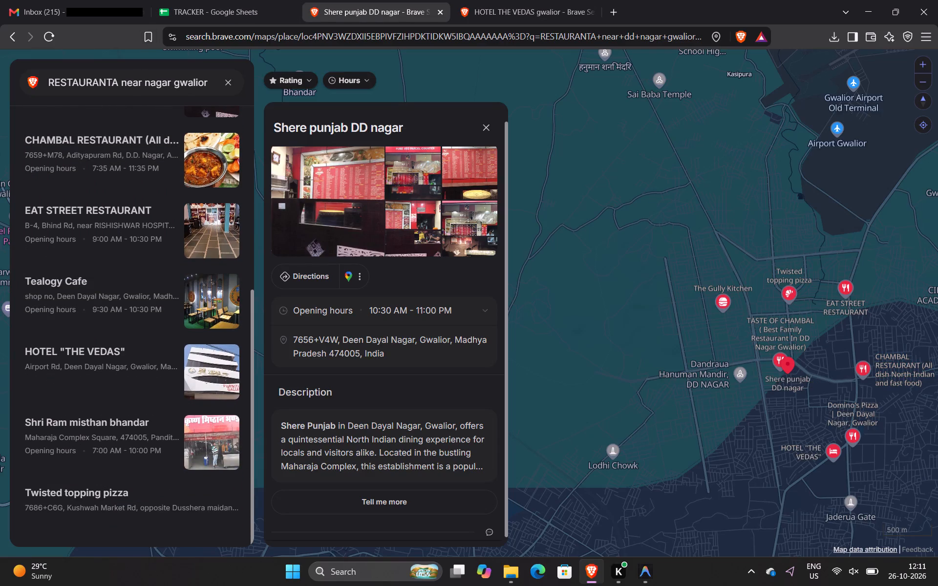
double_click(149, 81)
key(BackSpace)
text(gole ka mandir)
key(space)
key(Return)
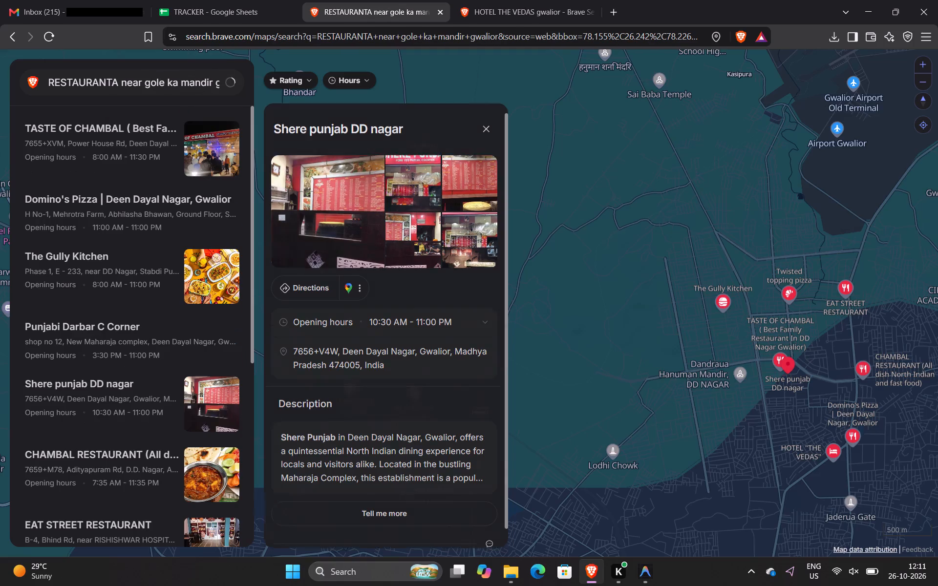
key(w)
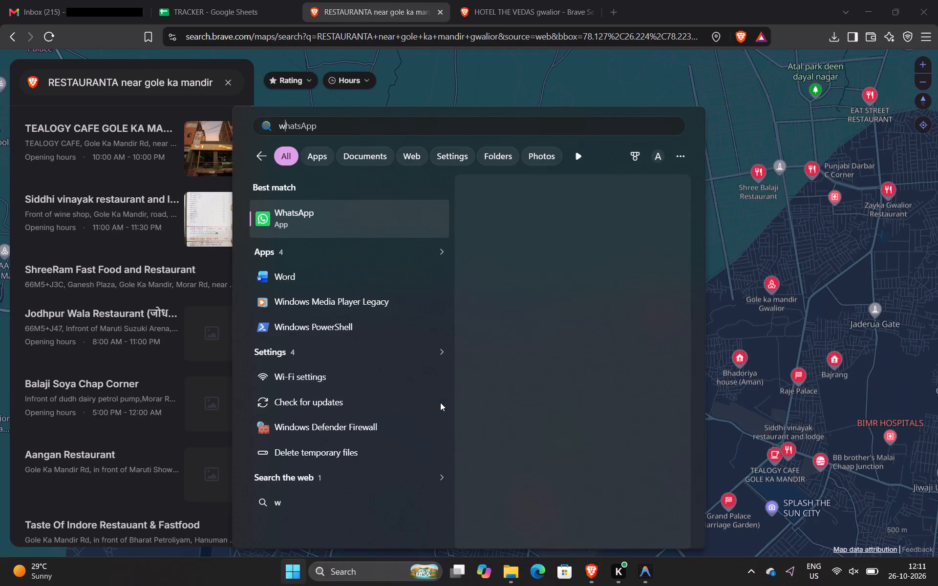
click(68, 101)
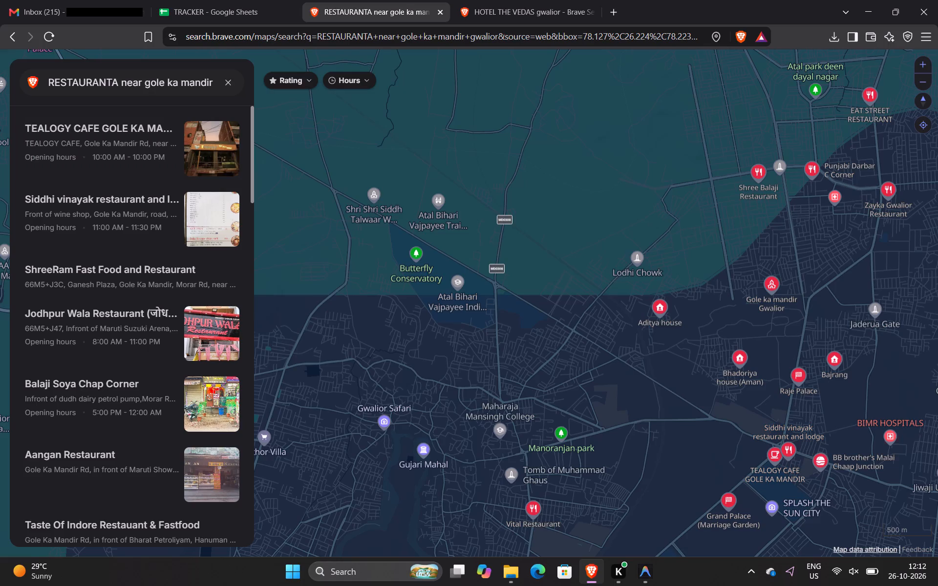
Browse the listed places and rerun the map search with the corrected query RESTAURANT near gole ka mandir gwalior.
scroll(64, 347, down, 1)
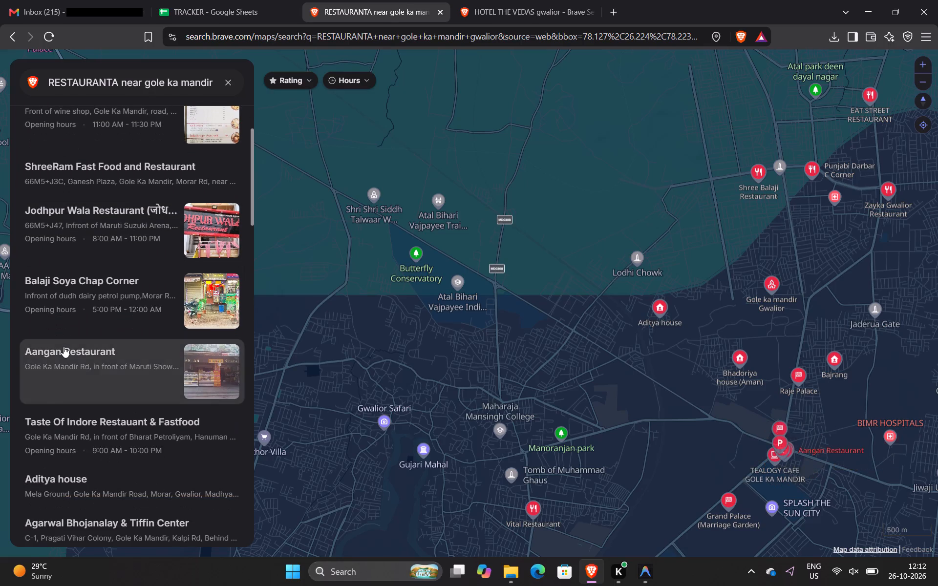
scroll(106, 372, down, 1)
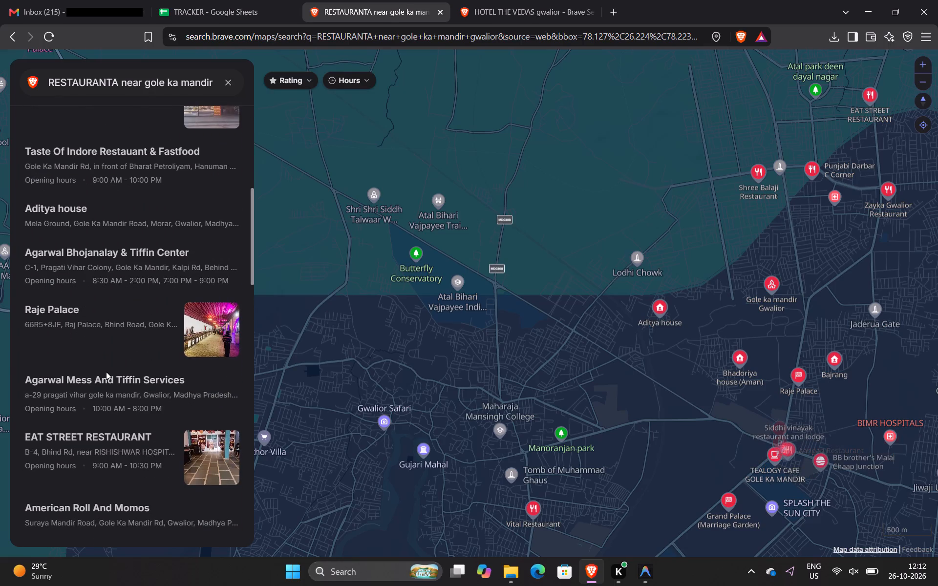
scroll(106, 372, up, 7)
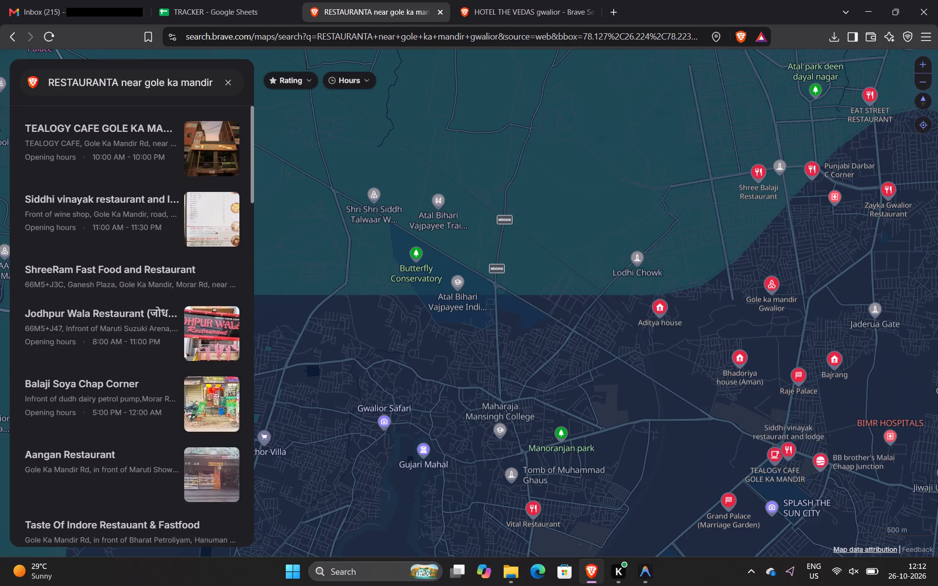
click(117, 81)
key(BackSpace)
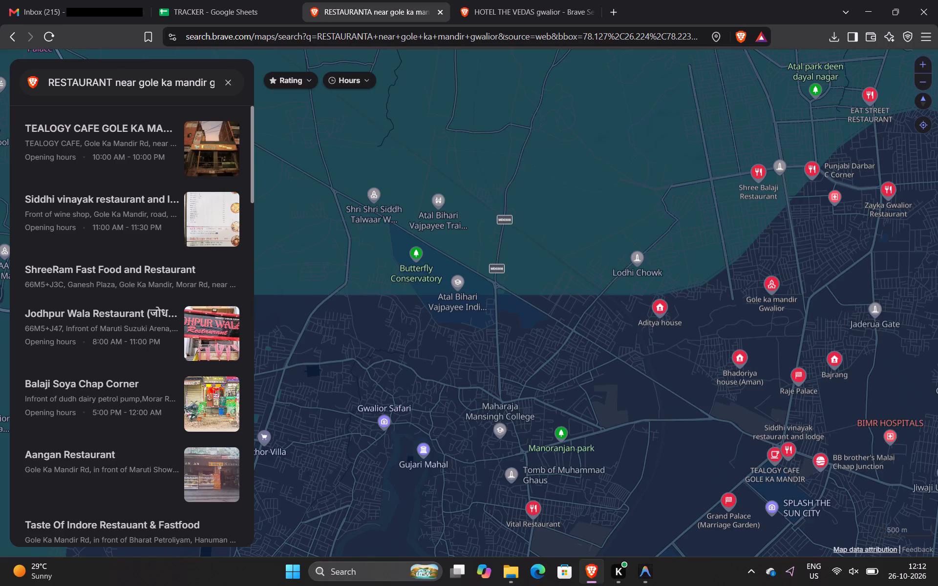
double_click(141, 83)
key(BackSpace)
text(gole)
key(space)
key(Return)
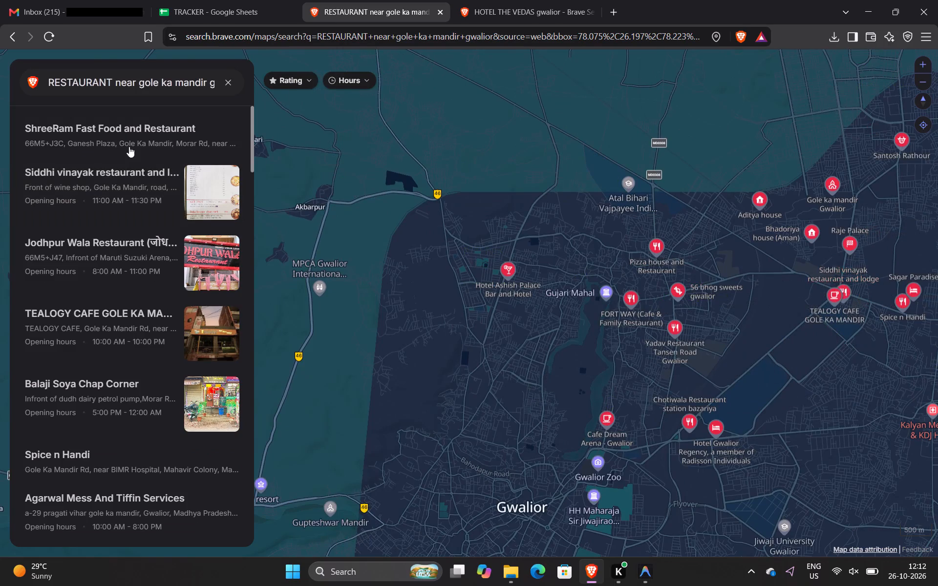
Examine the TEALOGY CAFE GOLE KA MANDIR listing's contact details, web results and profiles, and open its location in Google Maps.
click(130, 315)
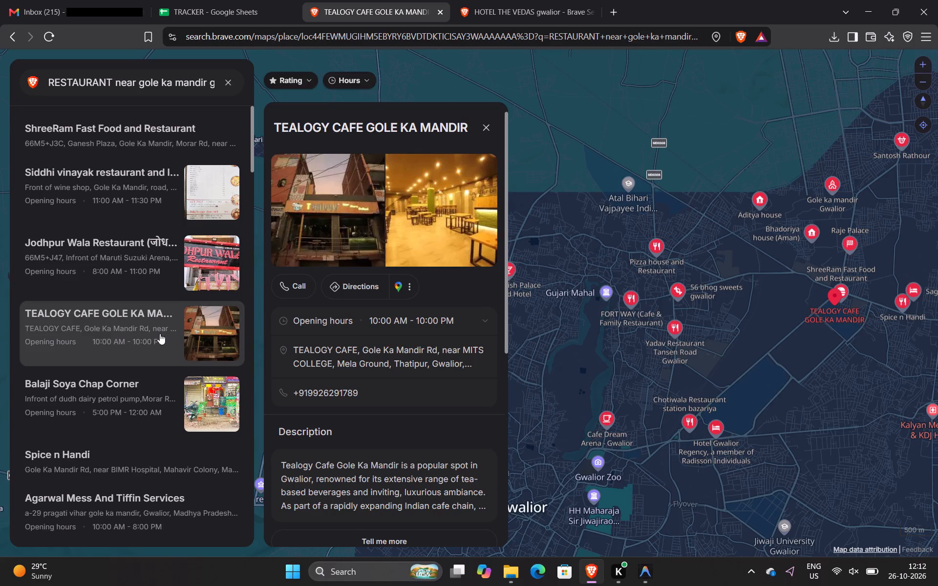
scroll(344, 356, down, 8)
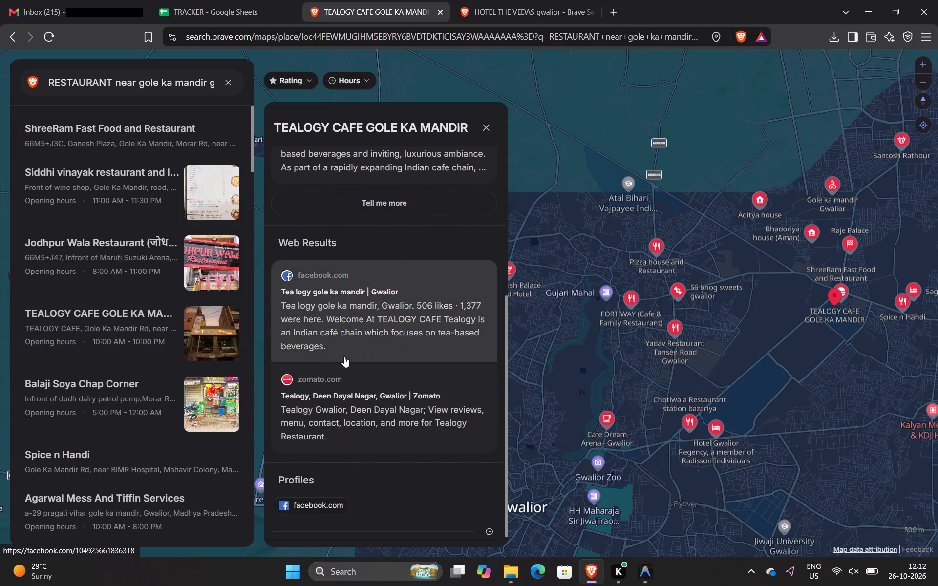
scroll(344, 356, down, 1)
scroll(344, 356, up, 3)
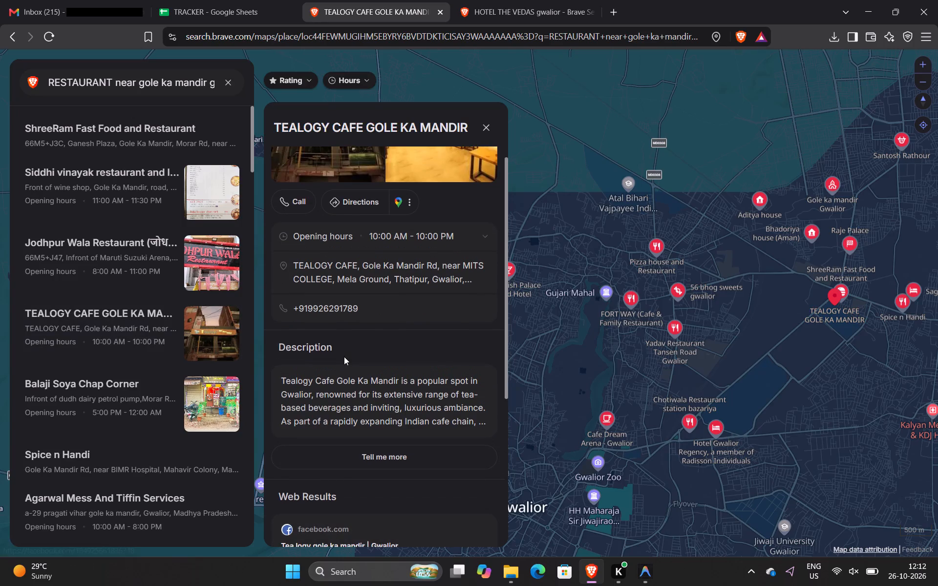
scroll(344, 356, up, 3)
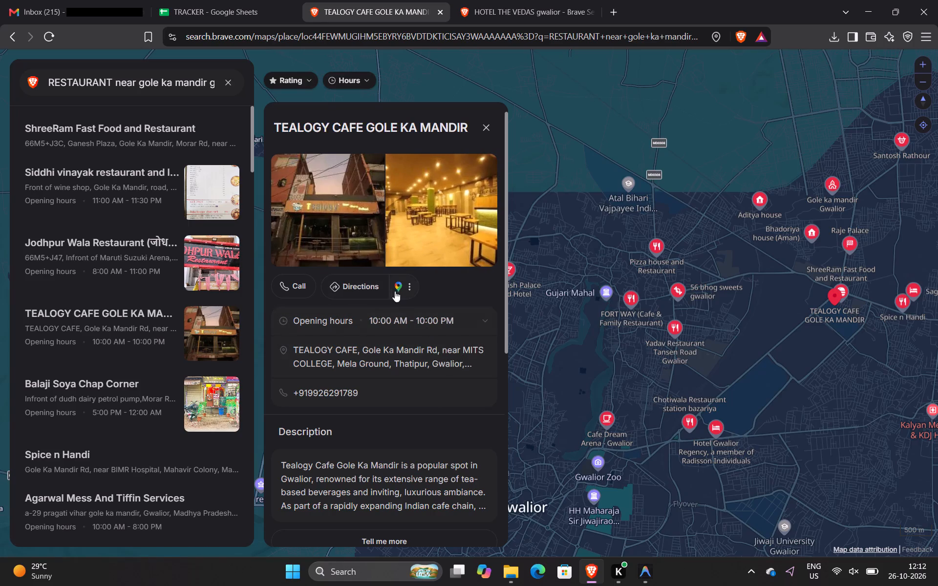
click(362, 285)
Search the web for tealogy cafe, replacing the HOTEL THE VEDAS query, to check for a website.
click(634, 0)
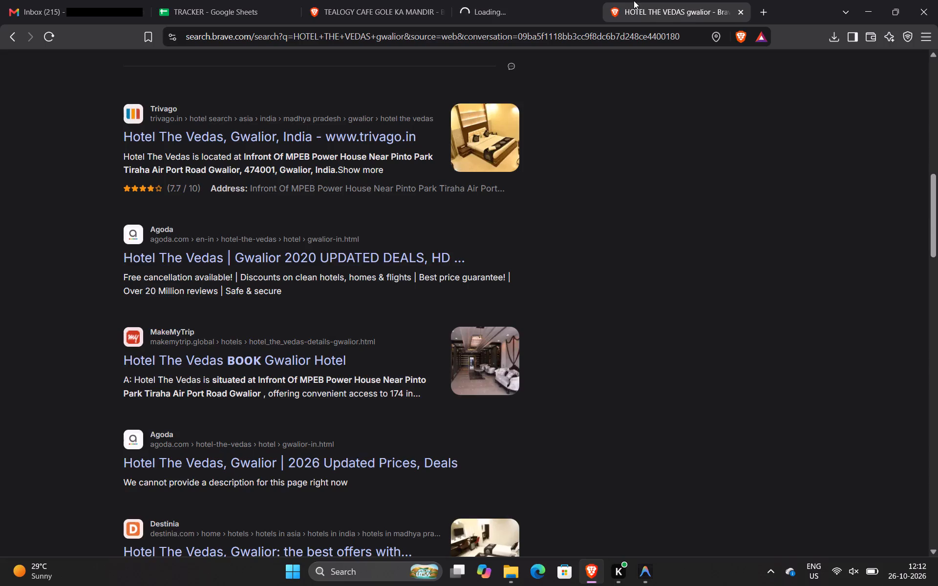
scroll(405, 98, up, 5)
scroll(346, 96, up, 5)
triple_click(316, 88)
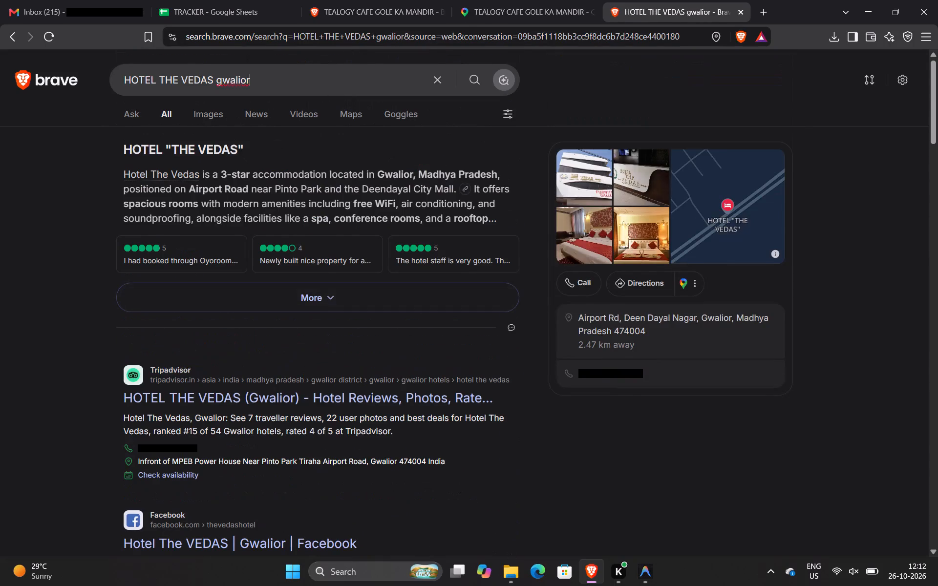
key(BackSpace)
text(tea logy)
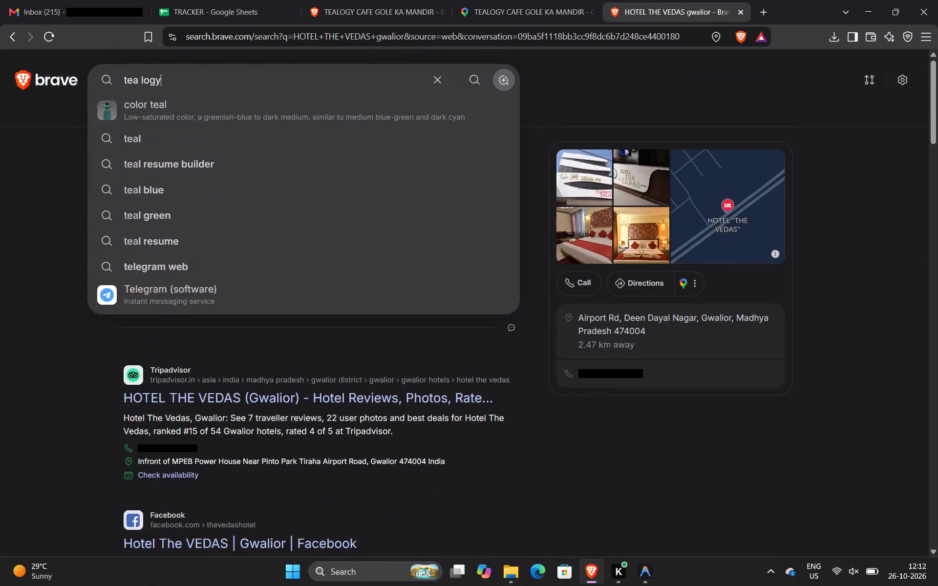
key(BackSpace)
key(BackSpace)
key(BackSpace)
key(BackSpace)
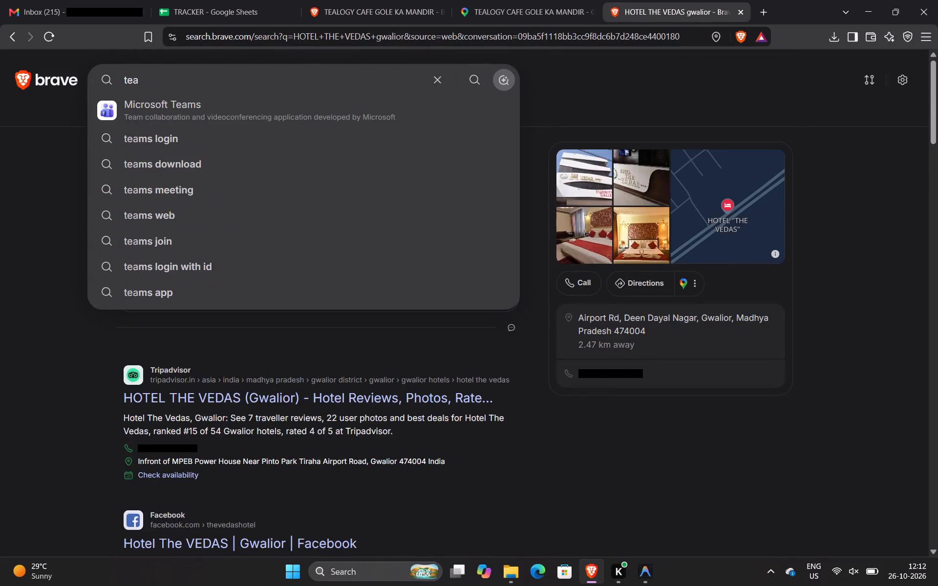
key(BackSpace)
text(logy cafe)
key(space)
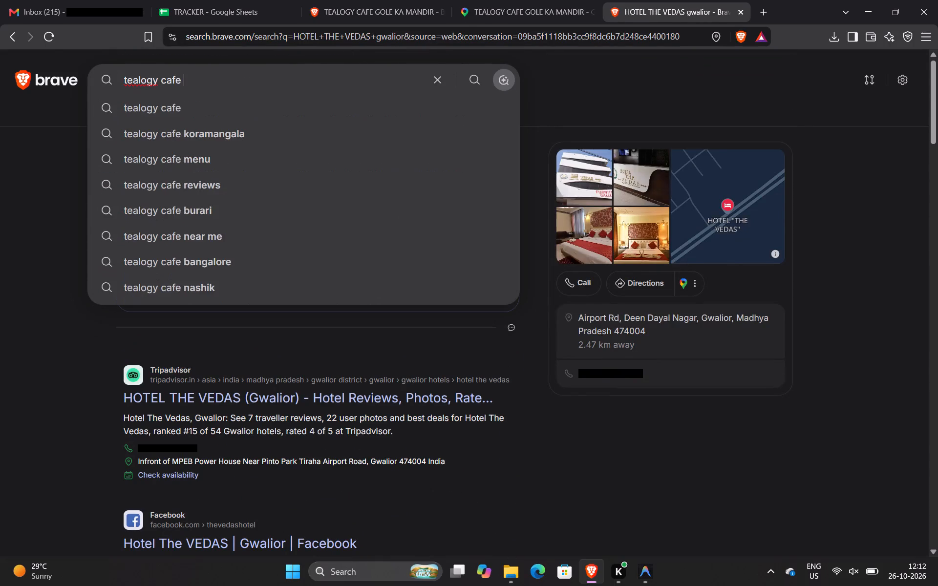
key(Return)
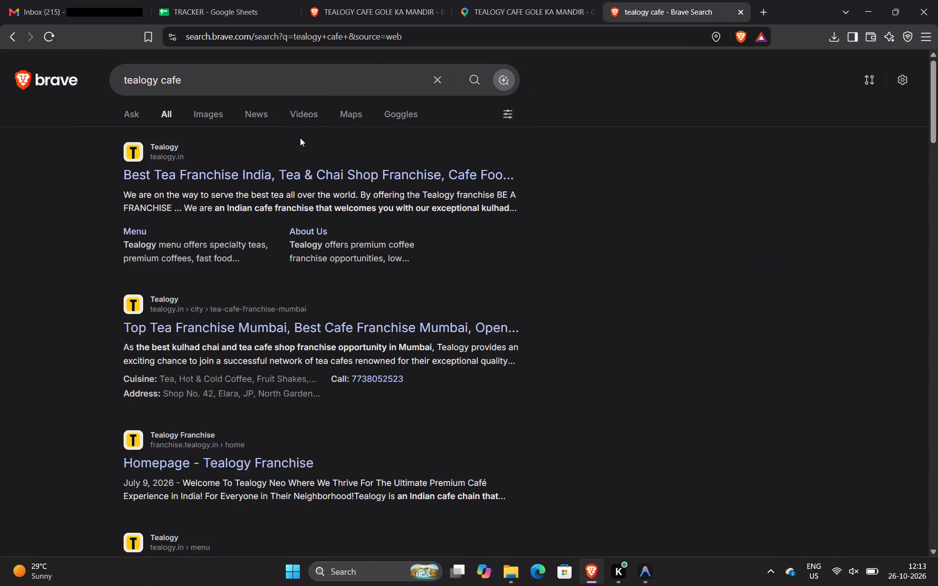
Clear the Tealogy Cafe shop name from row 5 of the TRACKER spreadsheet.
click(552, 0)
click(383, 0)
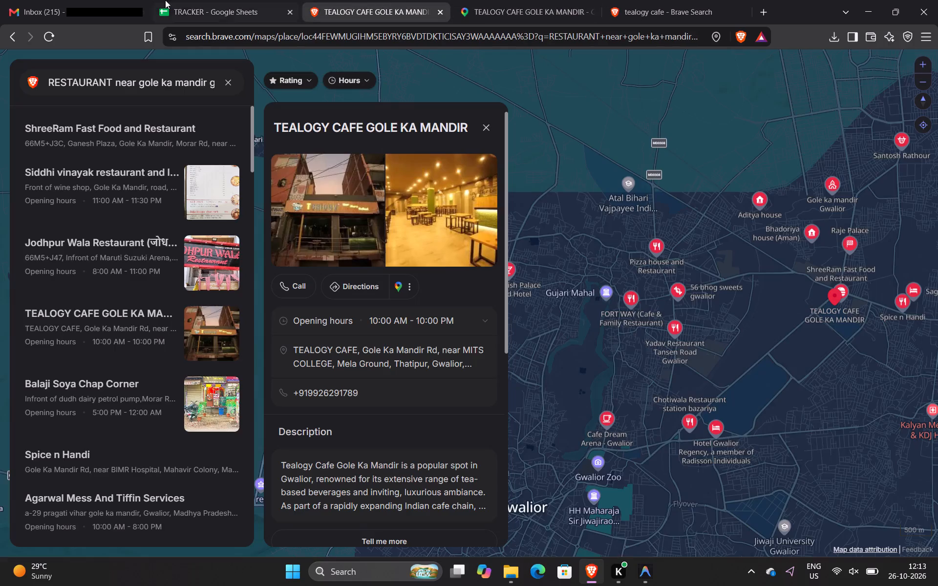
click(210, 0)
scroll(129, 343, up, 7)
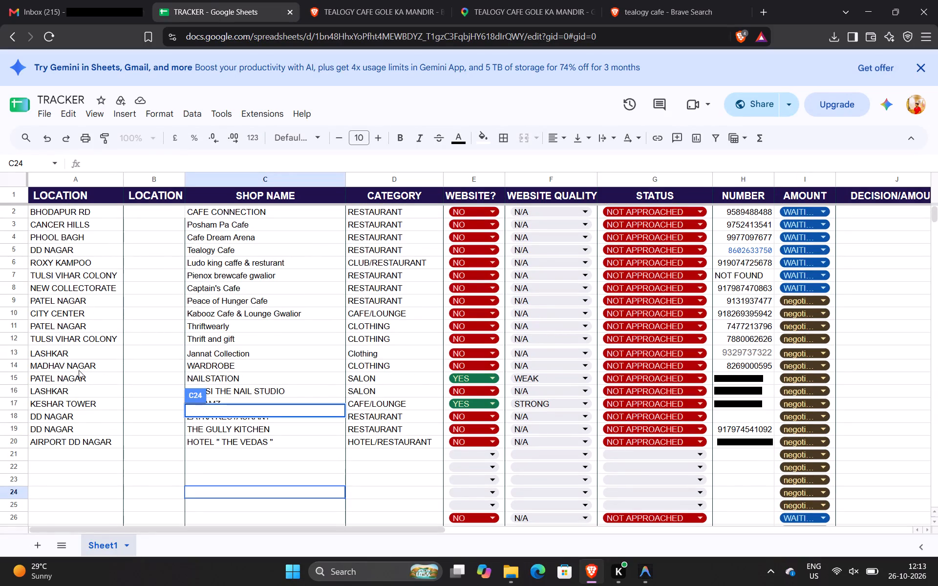
scroll(77, 335, right, 1)
triple_click(229, 251)
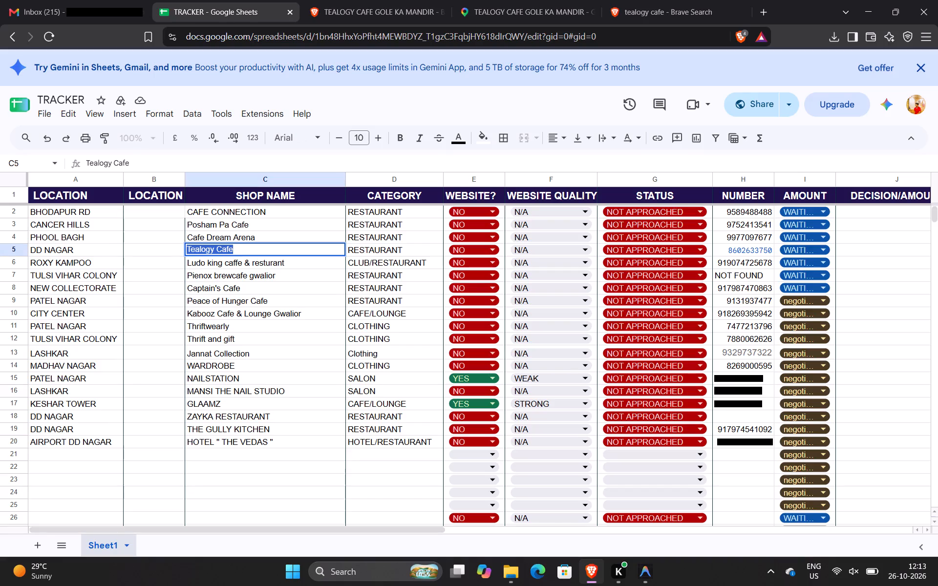
key(BackSpace)
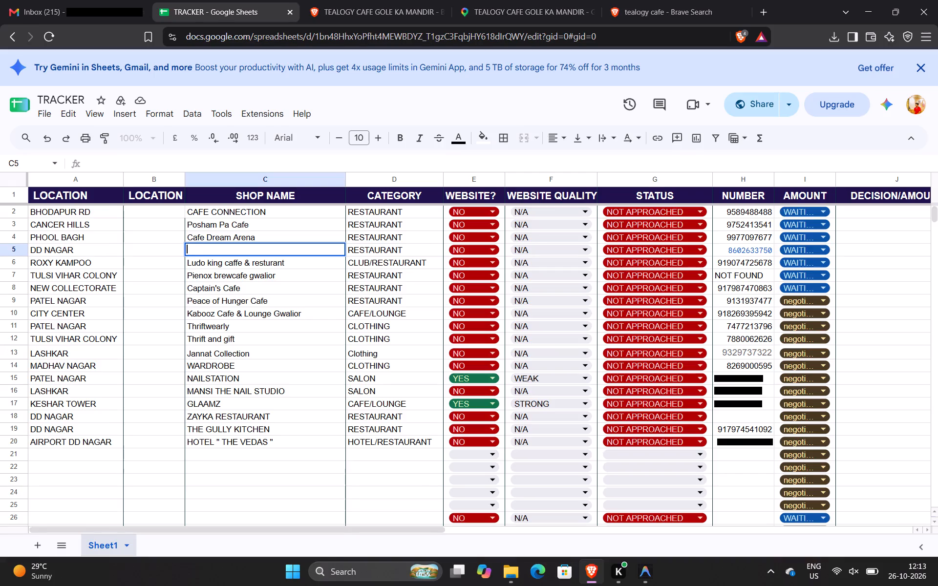
Clear the DD NAGAR location from row 5.
double_click(74, 250)
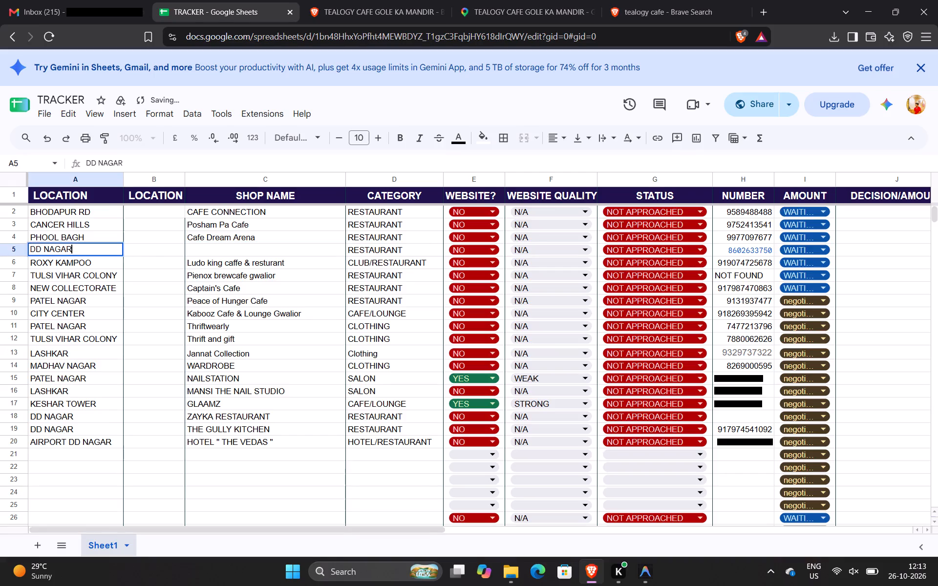
key(BackSpace)
key(BackSpace)
key(BackSpace)
key(BackSpace)
key(BackSpace)
key(BackSpace)
key(BackSpace)
key(BackSpace)
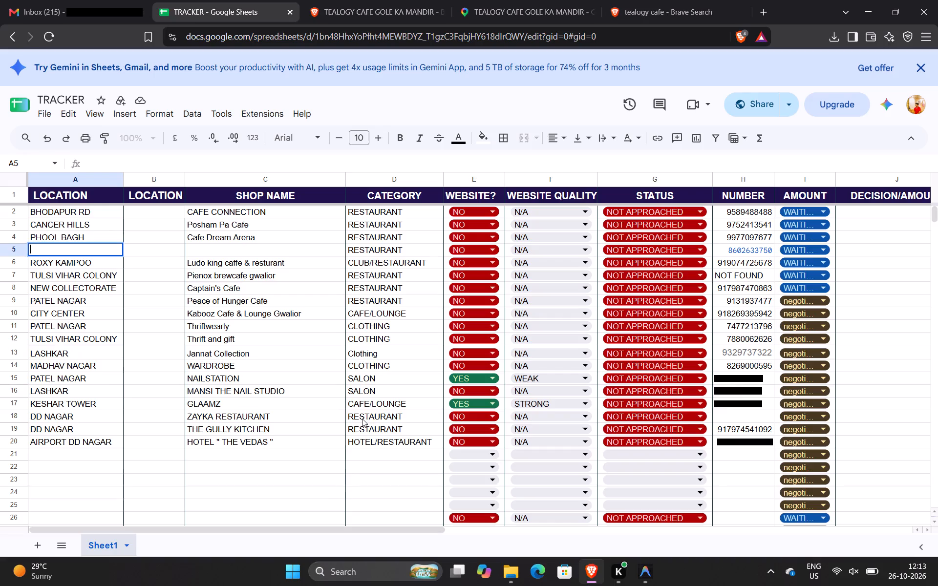
click(640, 569)
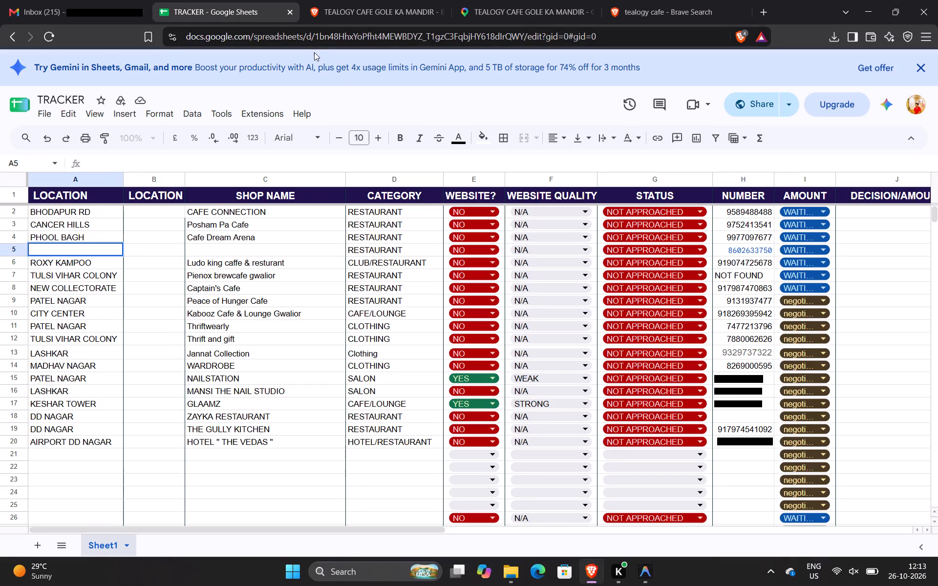
click(502, 5)
click(379, 3)
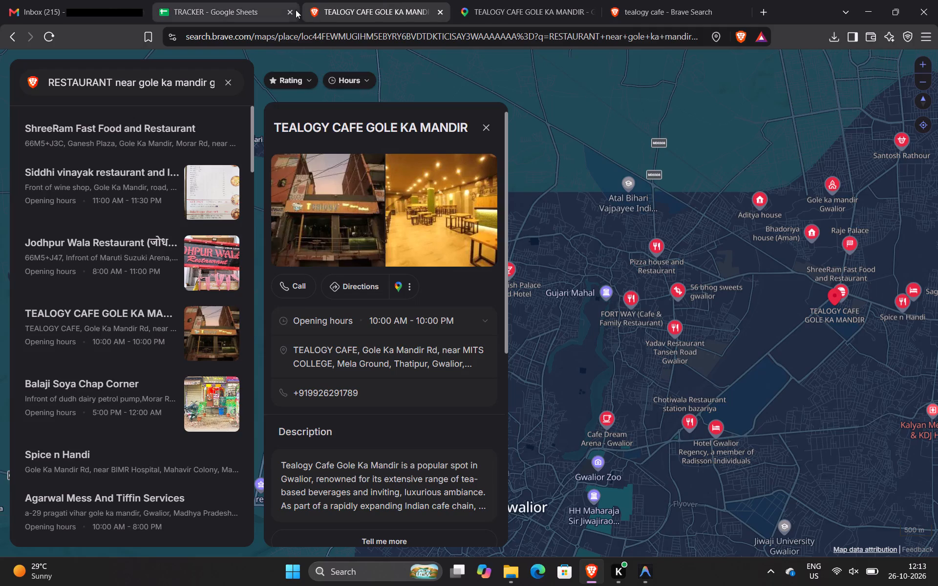
scroll(181, 285, down, 2)
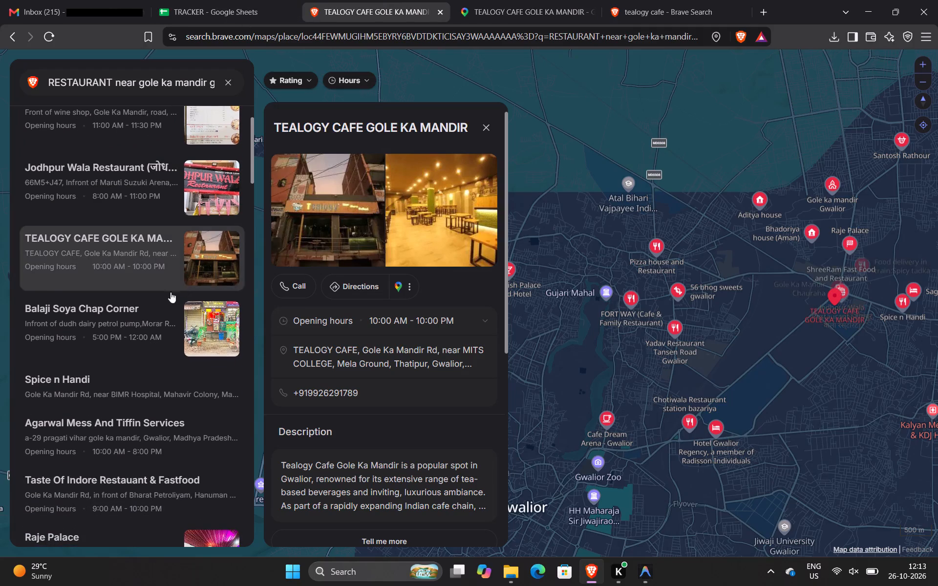
scroll(122, 375, down, 3)
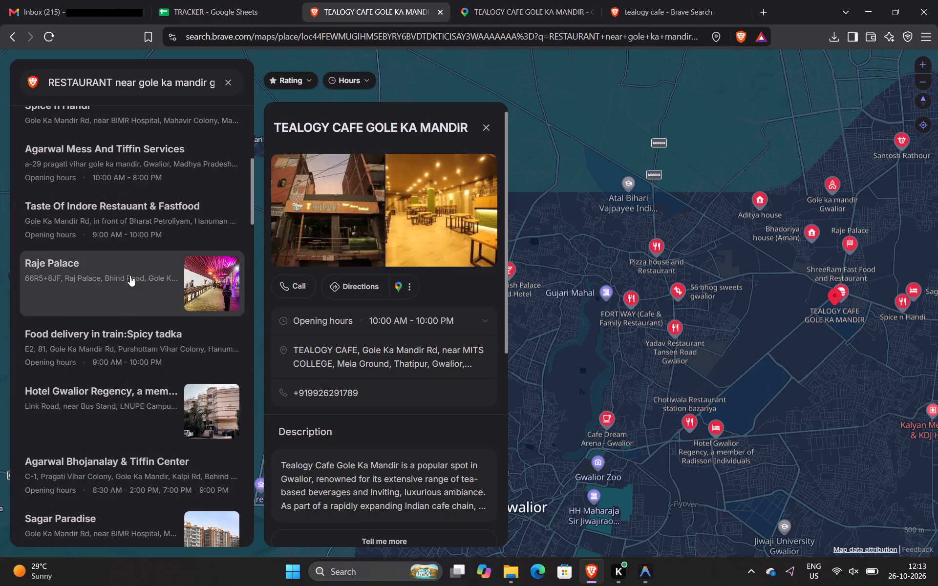
scroll(133, 261, down, 1)
scroll(159, 209, up, 7)
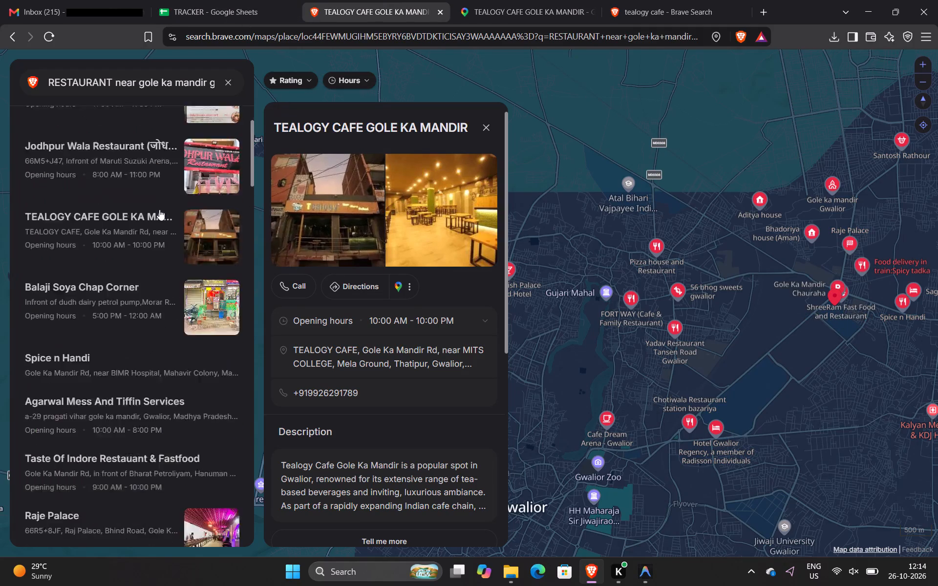
Remove the word gole from the restaurant map search query.
double_click(147, 84)
key(BackSpace)
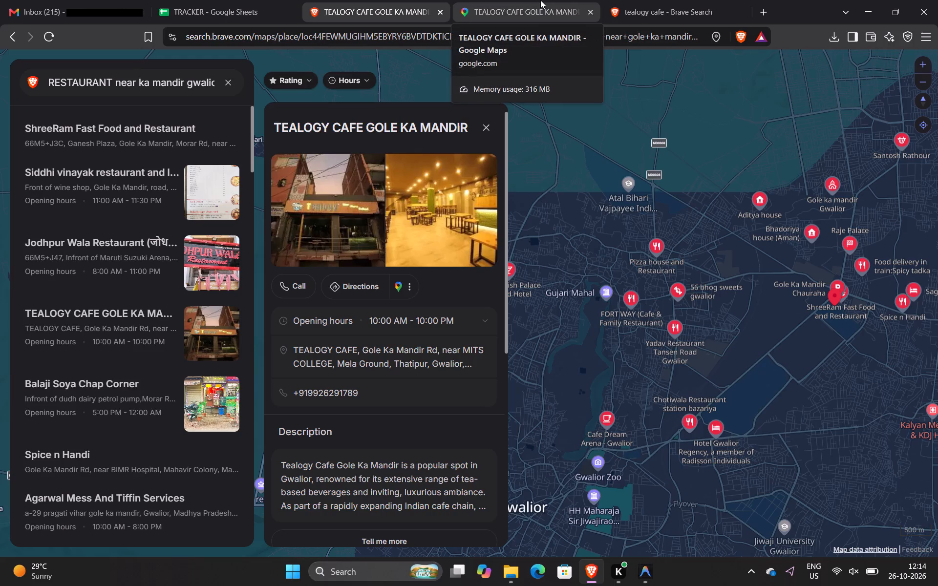
Review the Google Maps listing of TEALOGY CAFE GOLE KA MANDIR and the web results for tealogy cafe.
click(540, 0)
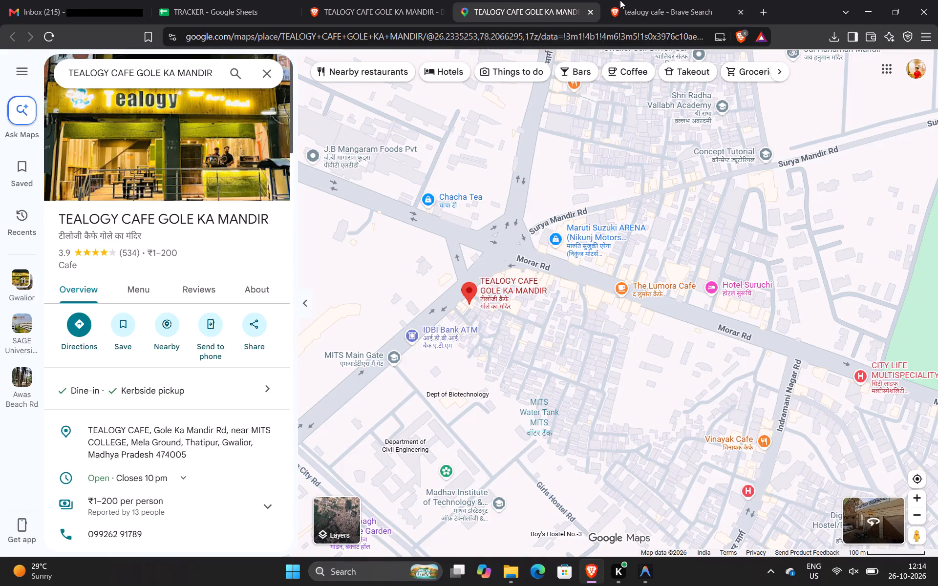
click(656, 0)
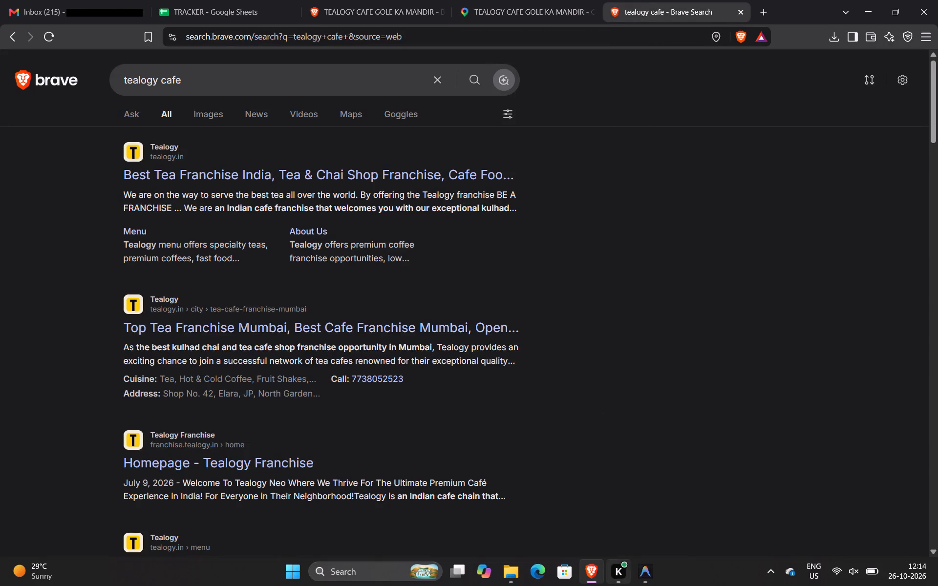
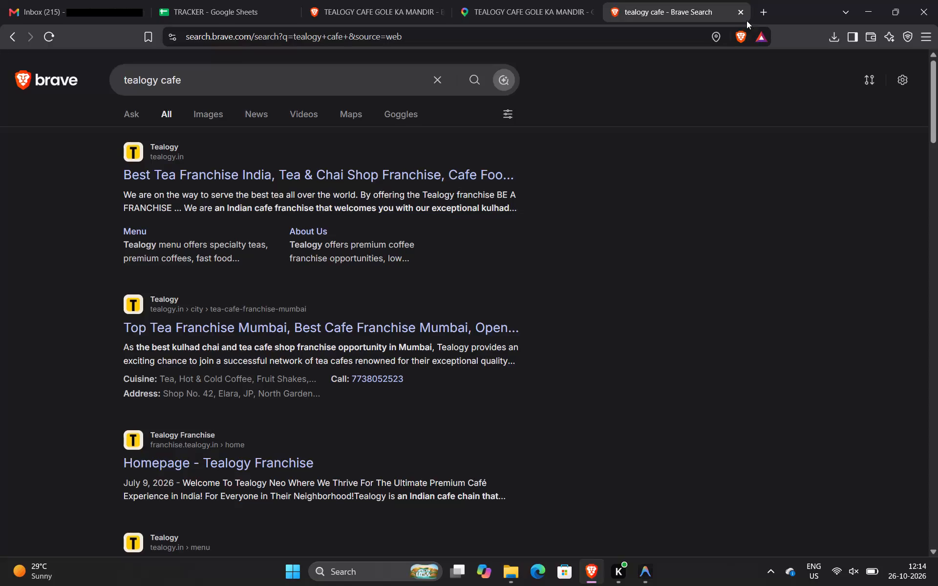
Close the web search results for tealogy cafe.
click(743, 19)
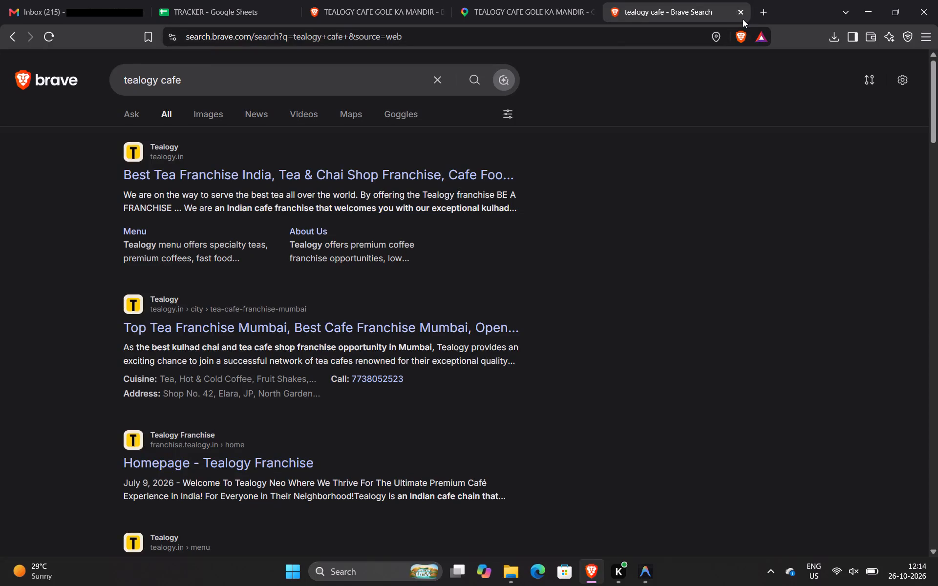
click(741, 13)
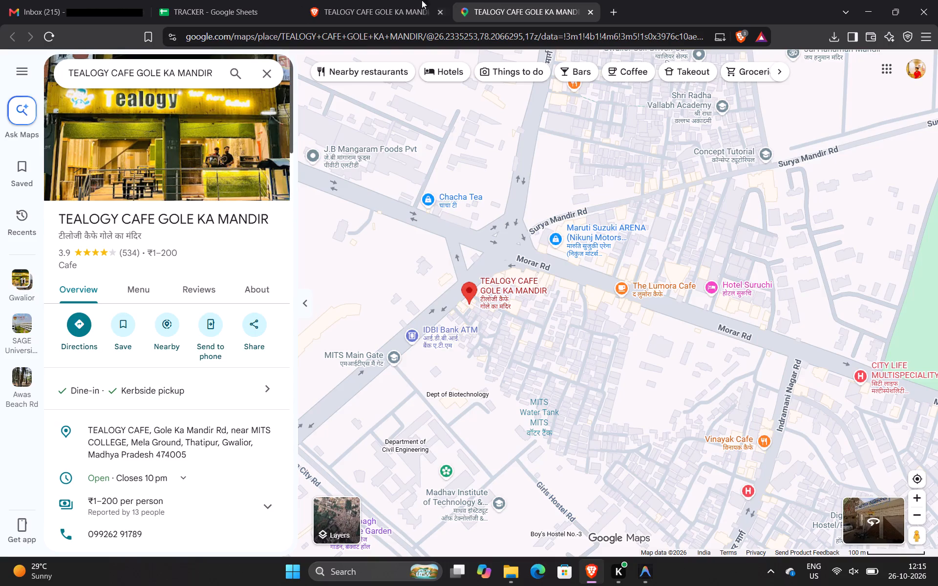
Look over the shop entries and the empty rows below them in the TRACKER spreadsheet.
click(256, 0)
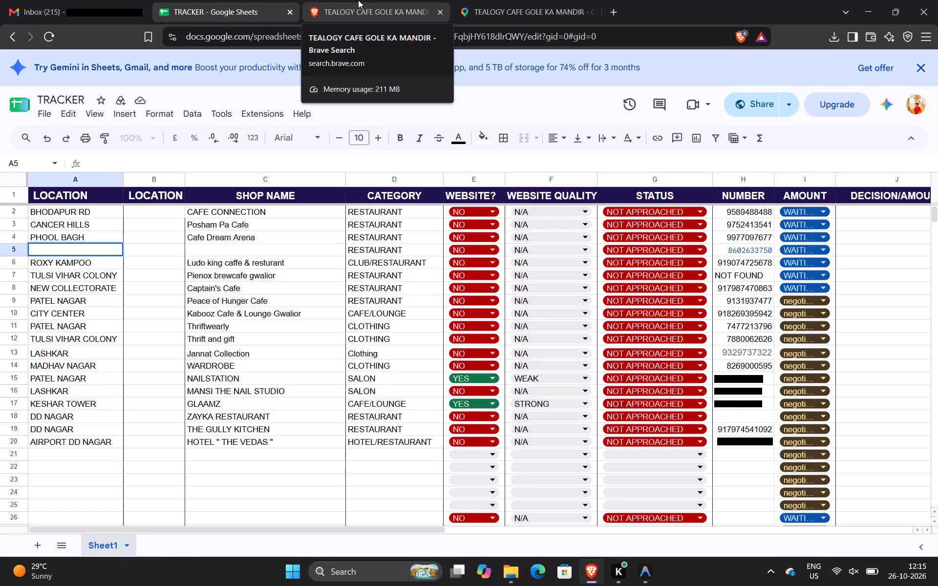
click(509, 114)
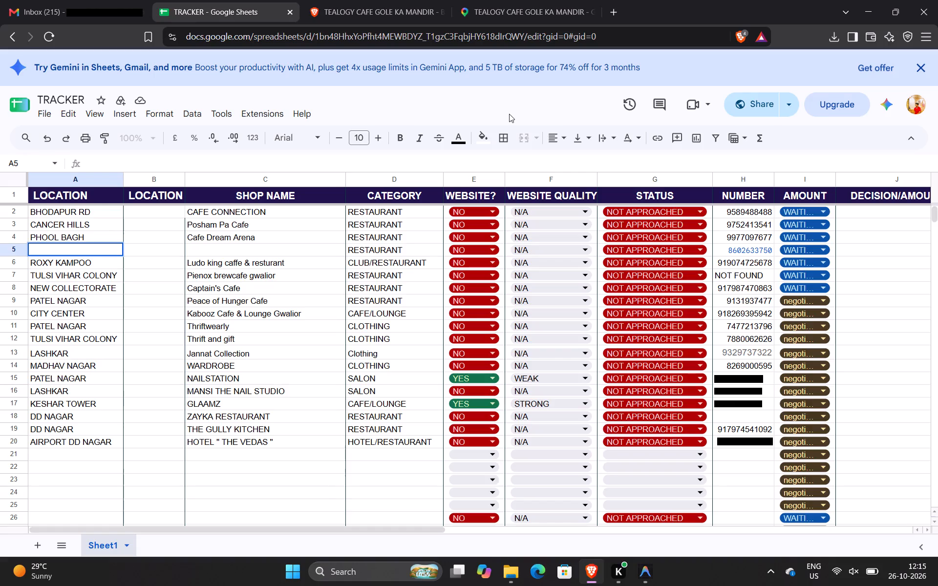
scroll(500, 328, down, 2)
scroll(500, 328, up, 13)
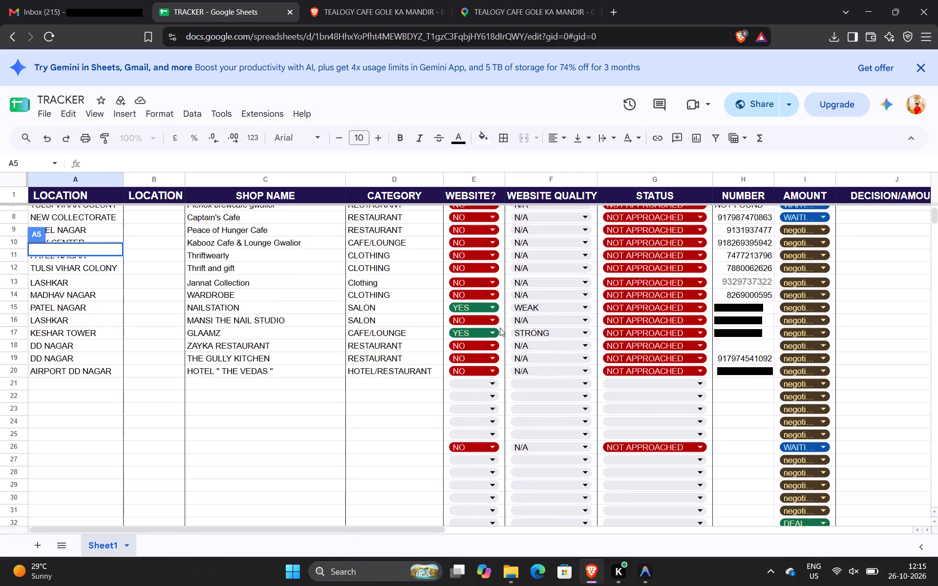
scroll(364, 371, up, 1)
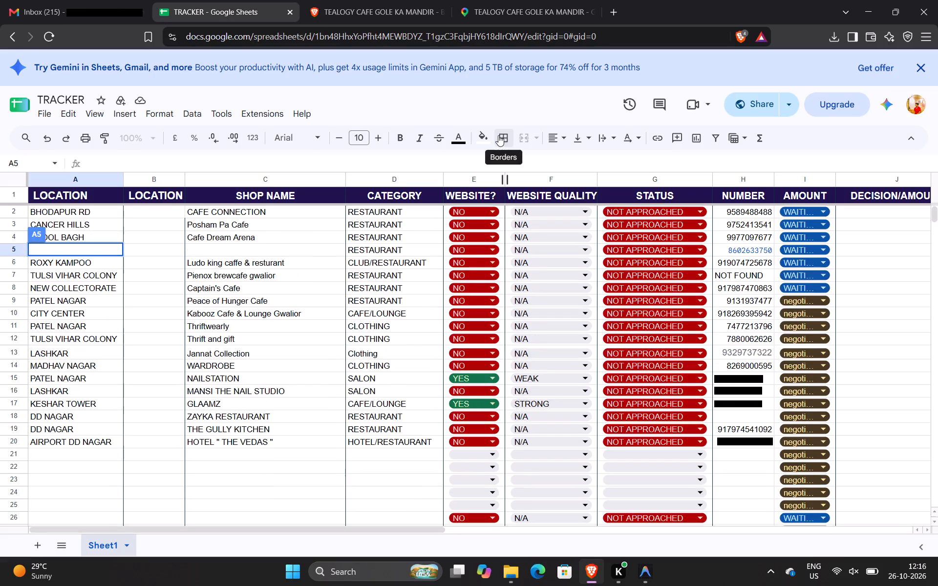
Return to the Brave map results and look further through the list of restaurants near Gole Ka Mandir.
click(365, 0)
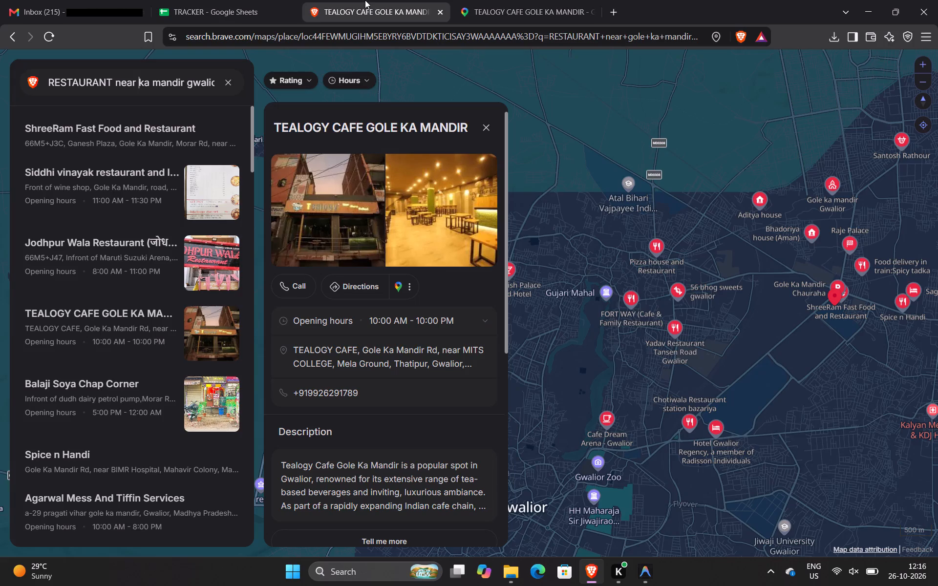
scroll(128, 264, down, 4)
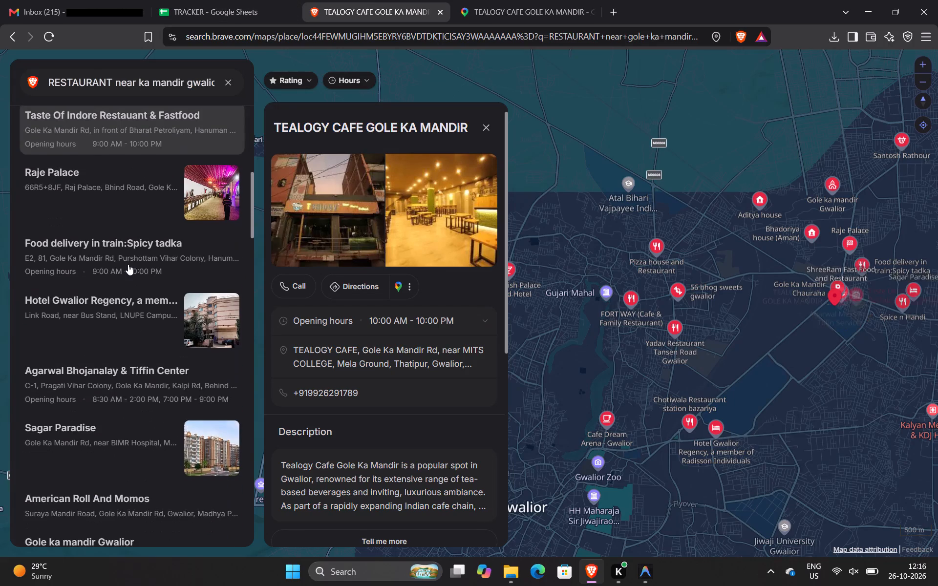
scroll(128, 264, down, 1)
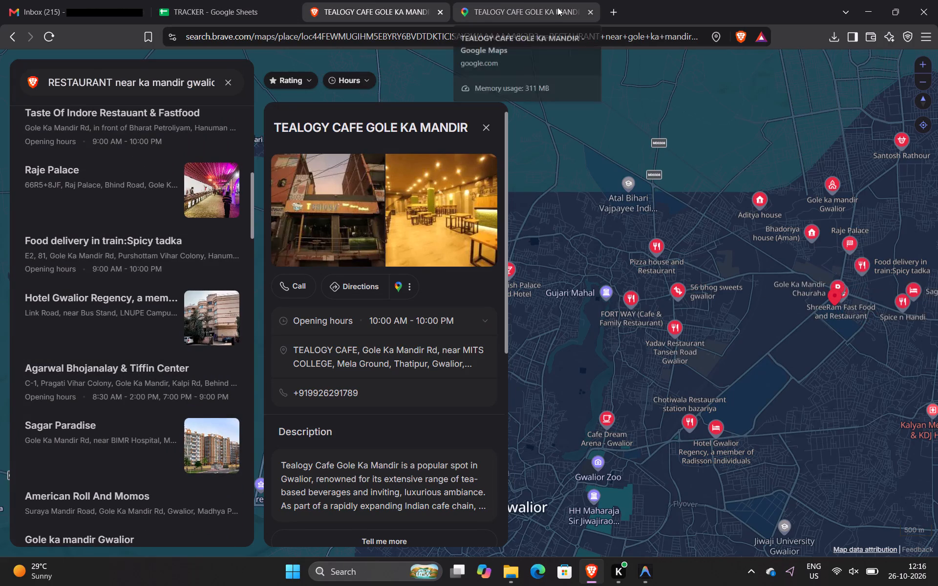
Close the Google Maps listing of TEALOGY CAFE GOLE KA MANDIR.
click(592, 15)
Go back to the TRACKER spreadsheet and check the recorded shop rows.
click(194, 0)
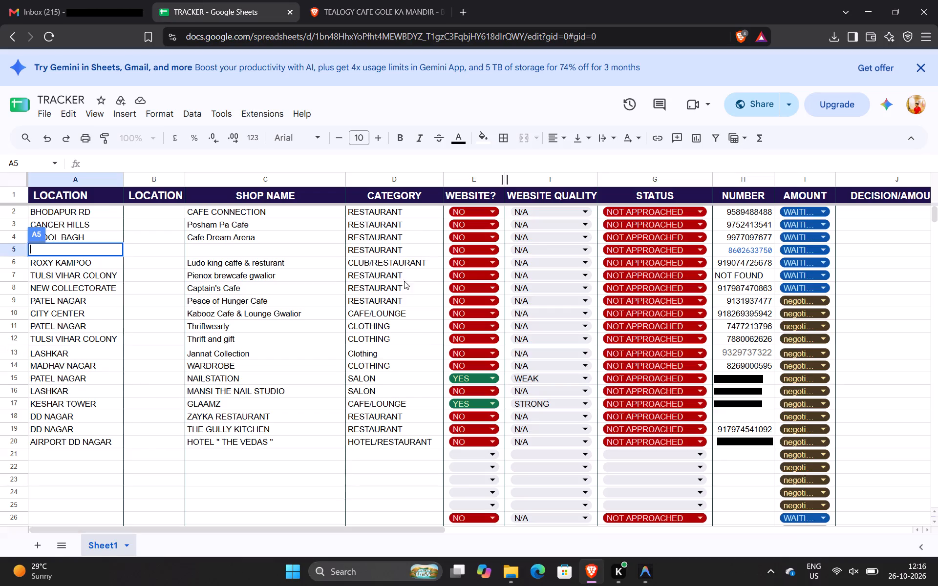
scroll(423, 342, up, 4)
scroll(156, 402, right, 1)
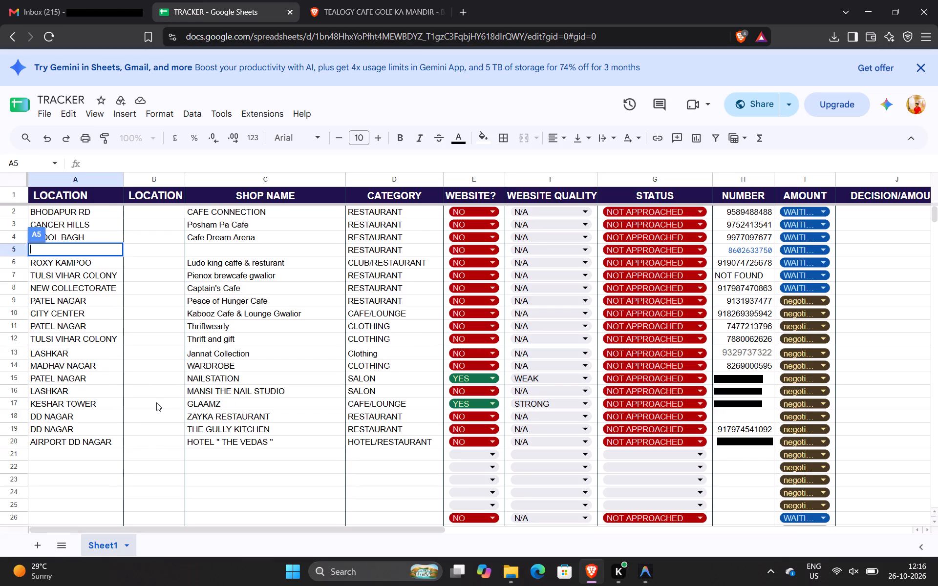